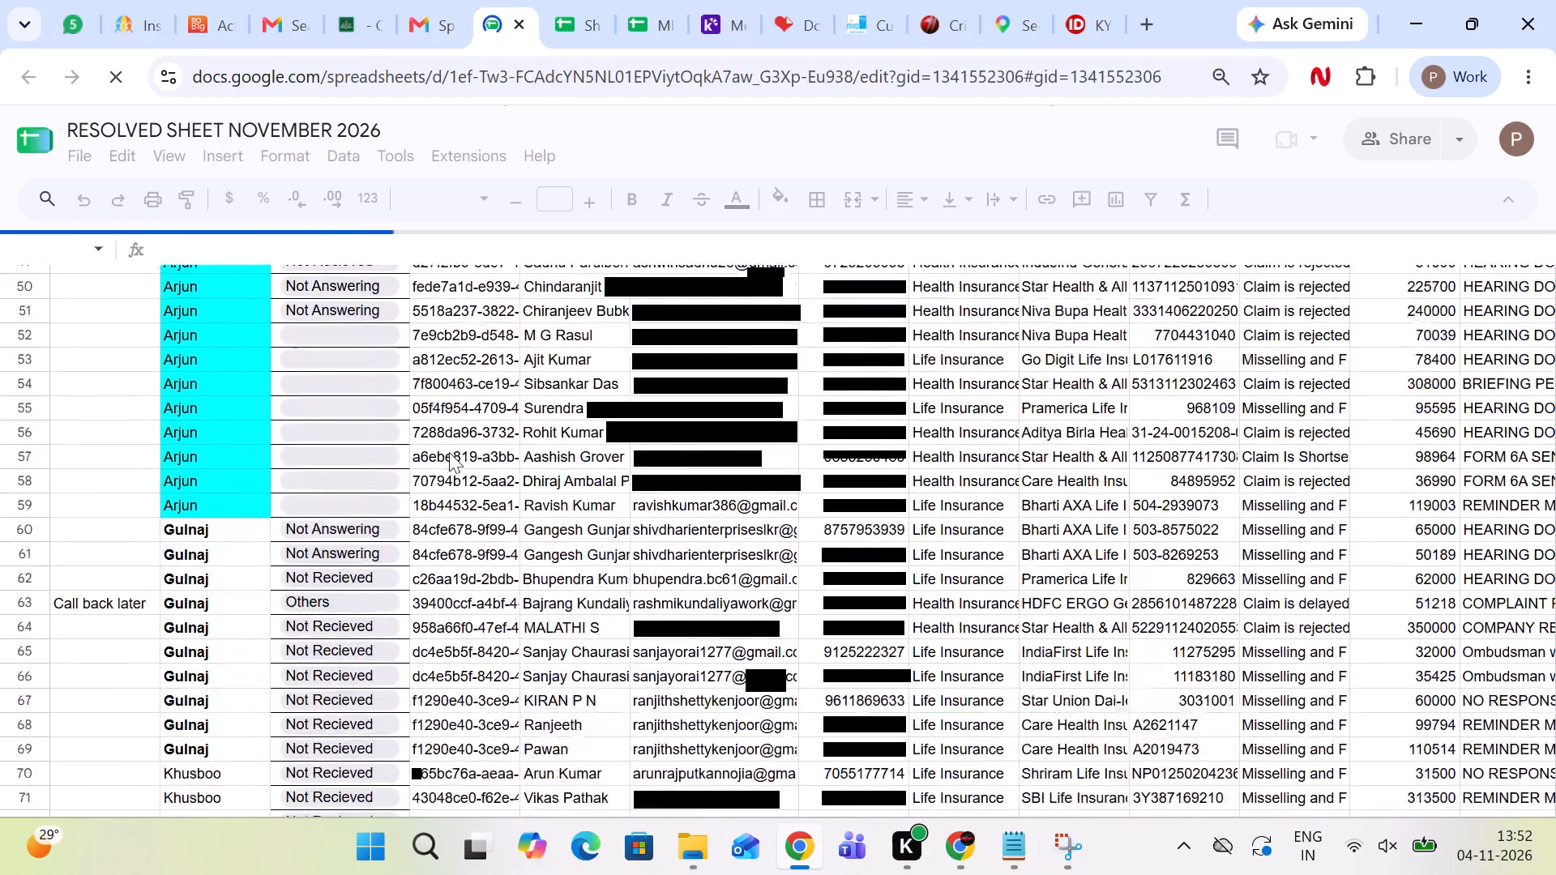
scroll(461, 445, "down", 11)
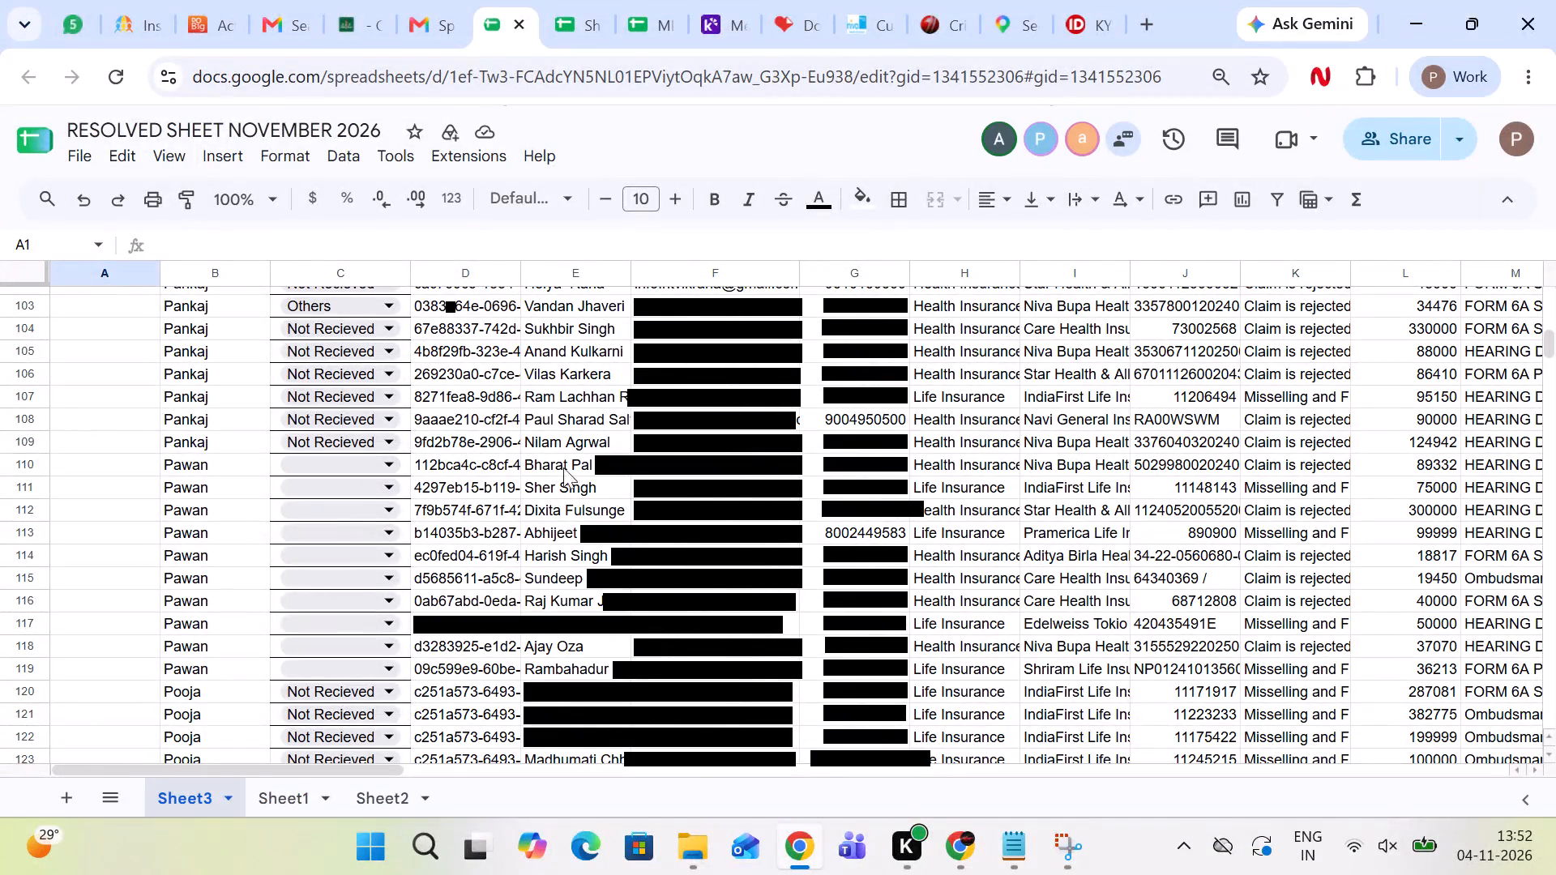
left_click(840, 471)
key("ctrl+c")
In the Insurance Samadhan admin site, return to the All Complaints list and search it for the copied phone number.
left_click(163, 0)
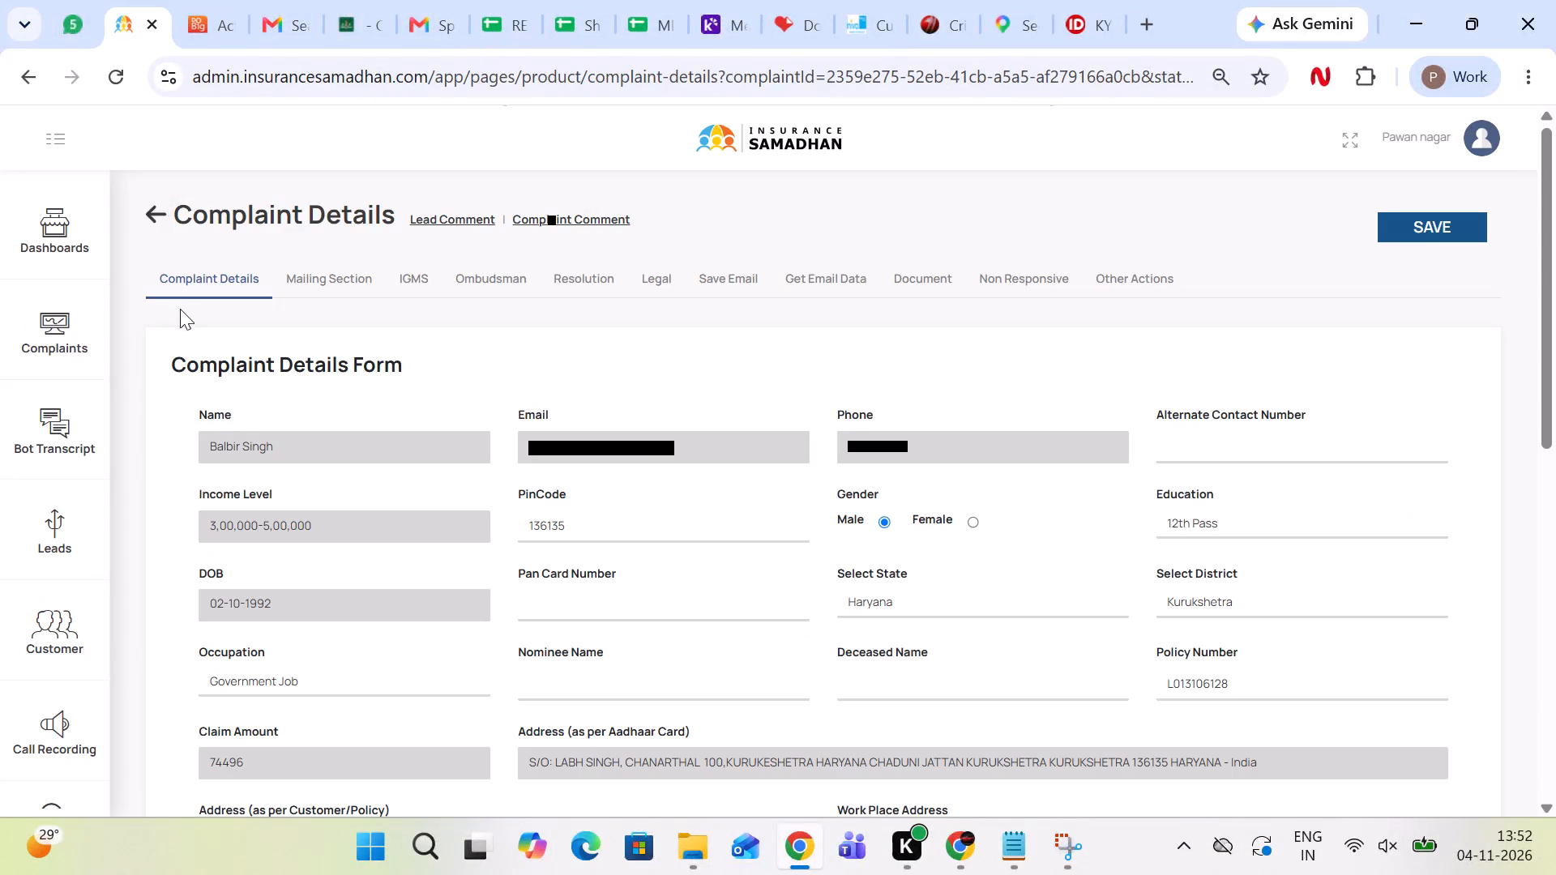
left_click(156, 203)
triple_click(245, 331)
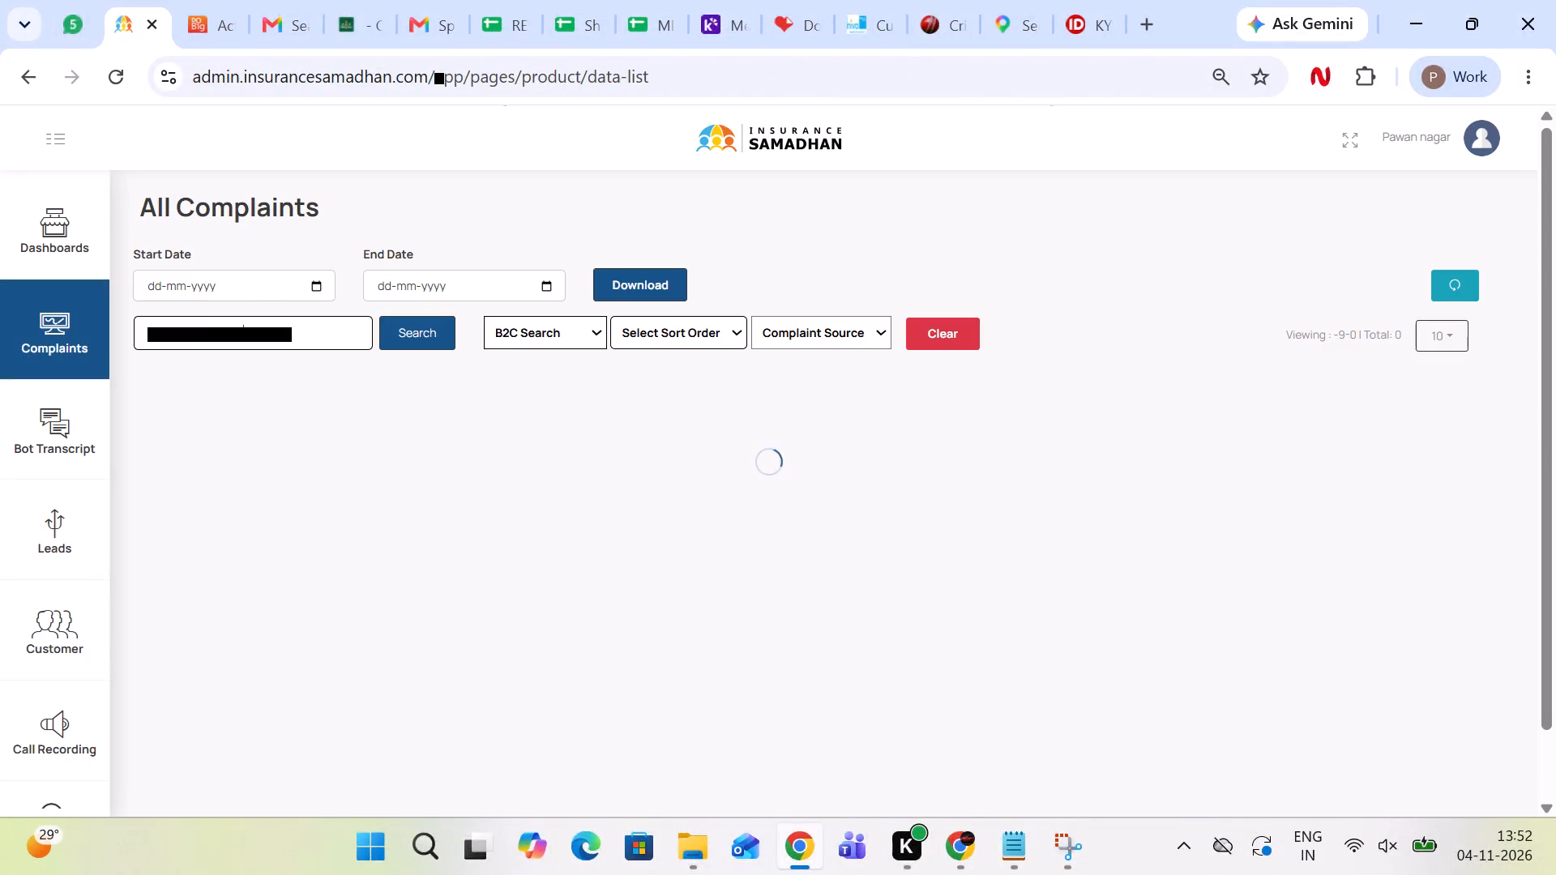
key("ctrl+v")
left_click(433, 340)
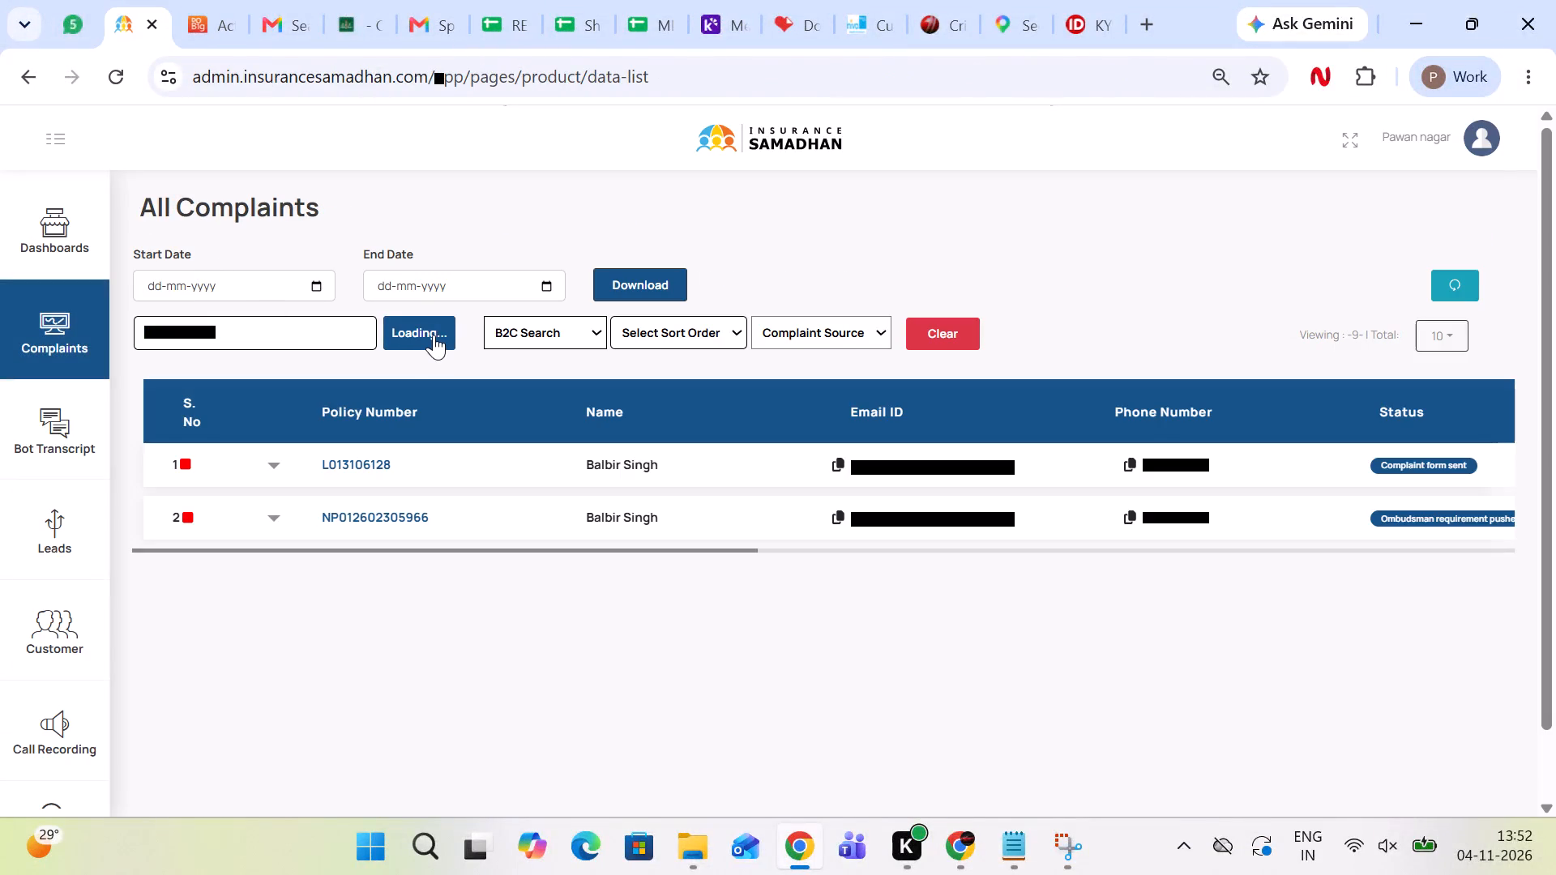
Run the complaint search for the entered number, copy the matching complaint's phone number and call it from the Smartflo dialer.
double_click(434, 335)
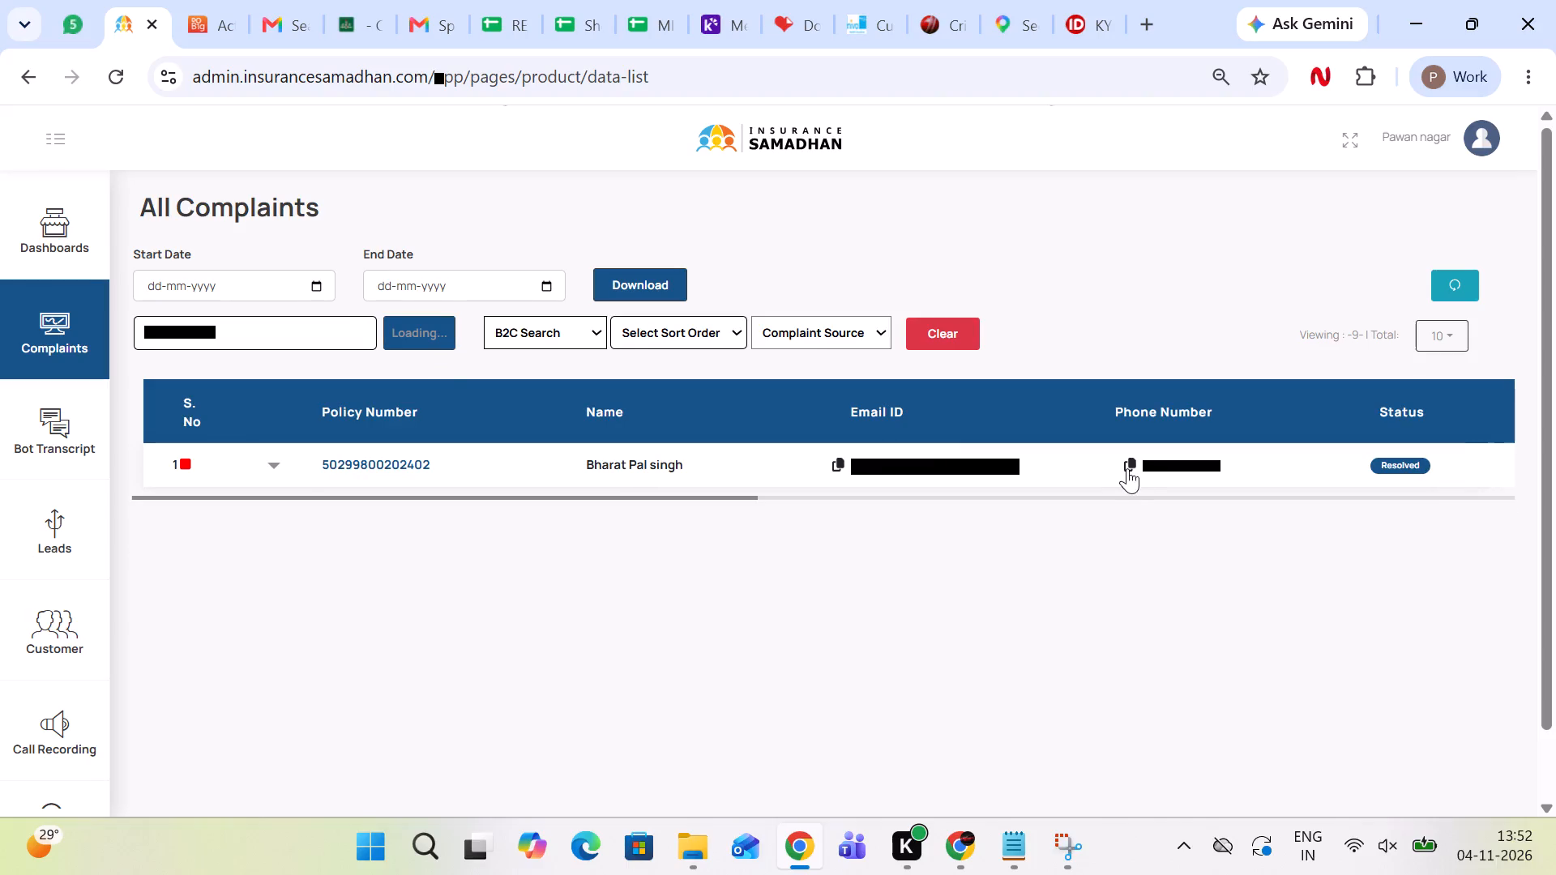
left_click(1128, 468)
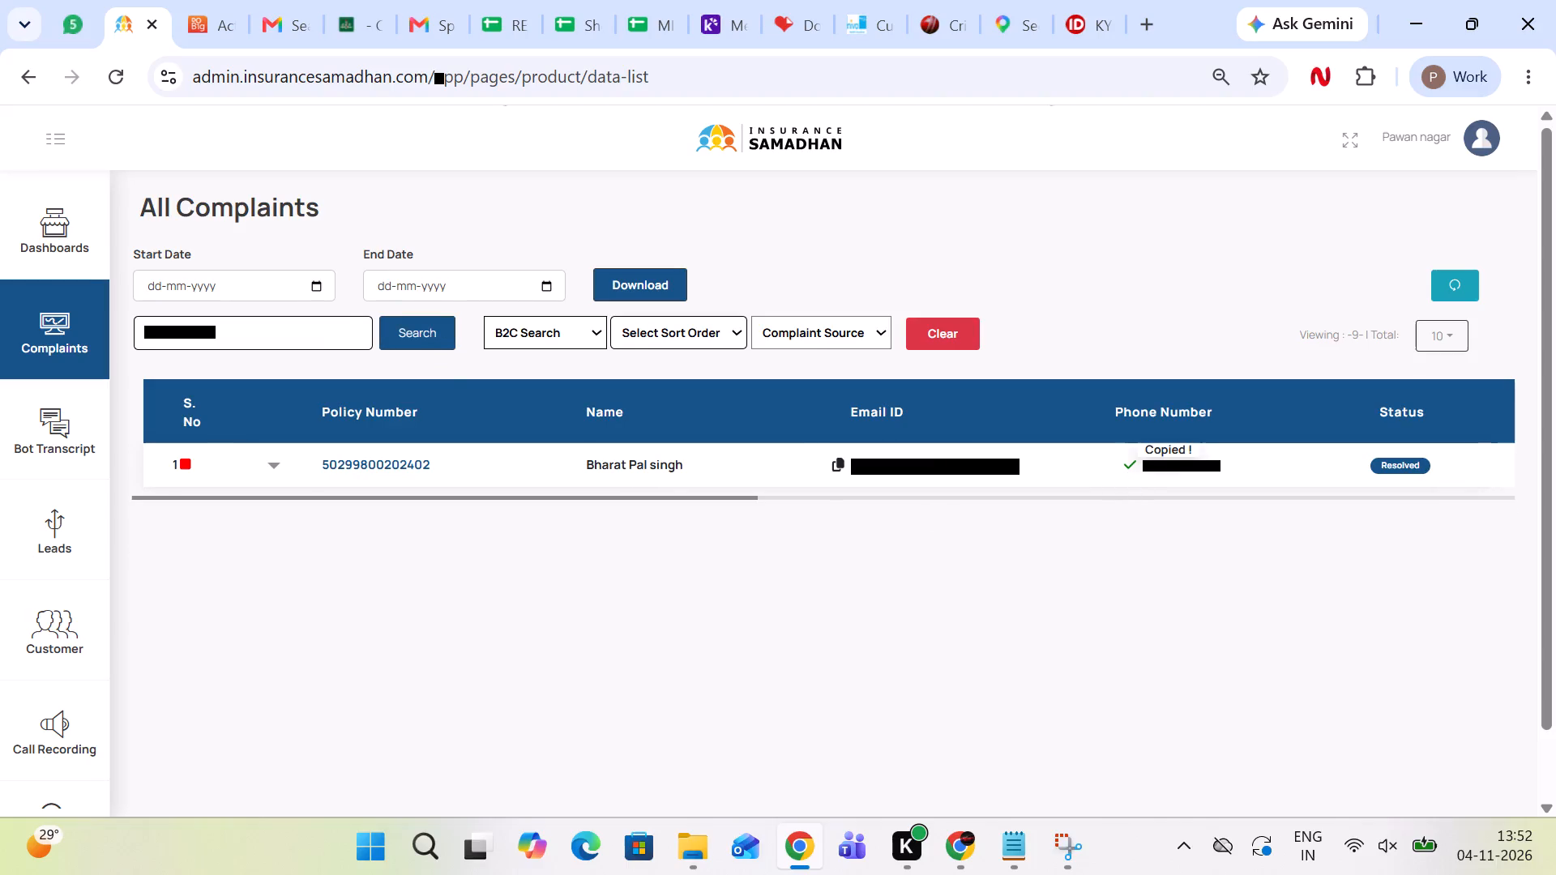
left_click(199, 0)
double_click(746, 235)
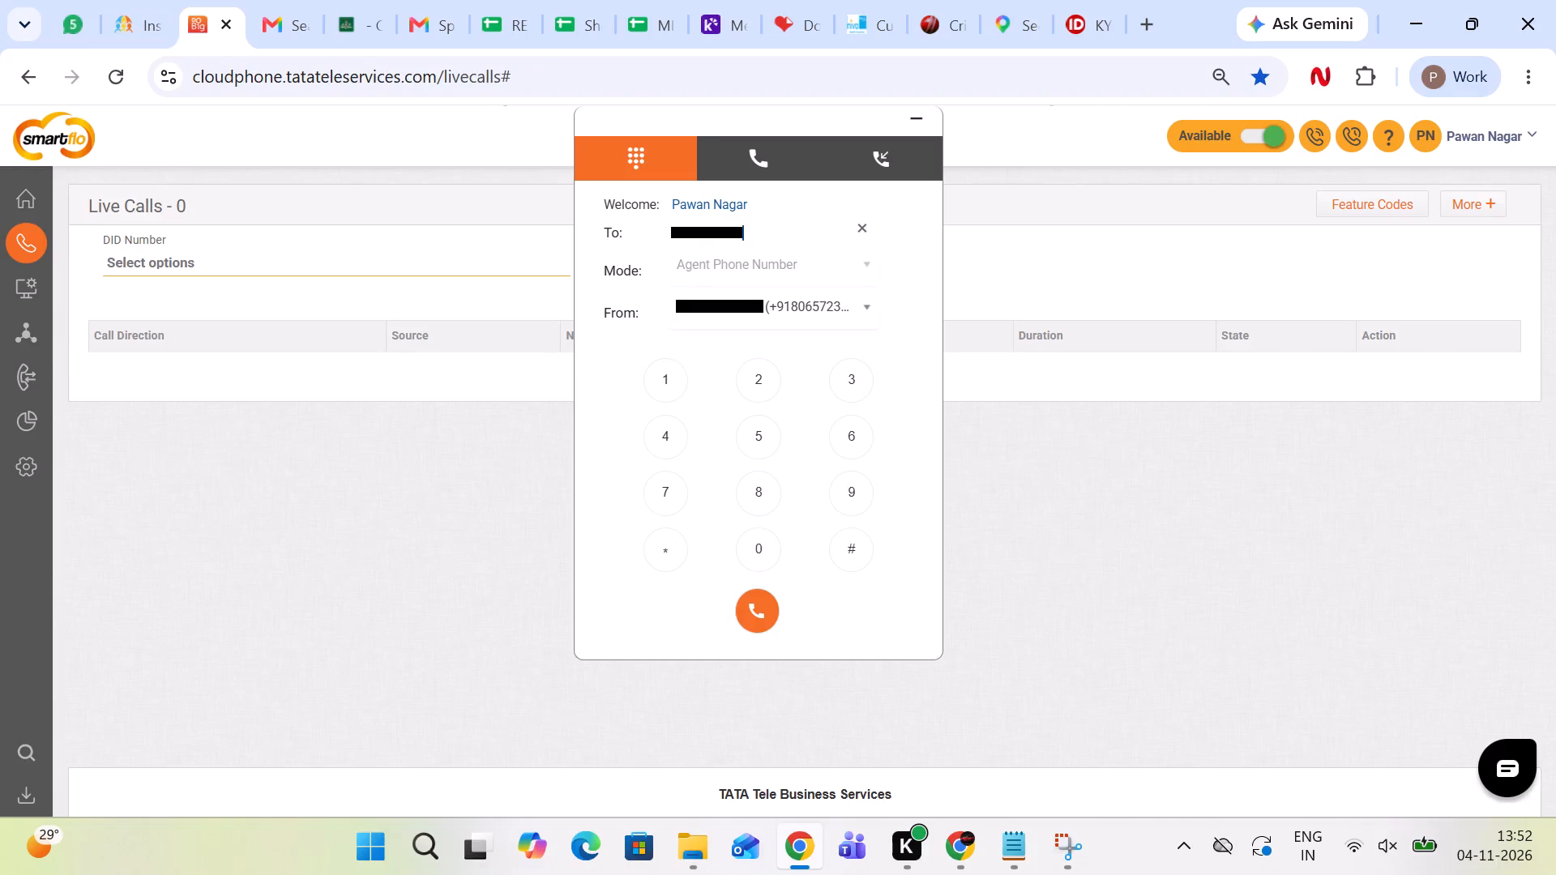
key("ctrl+v")
left_click(764, 629)
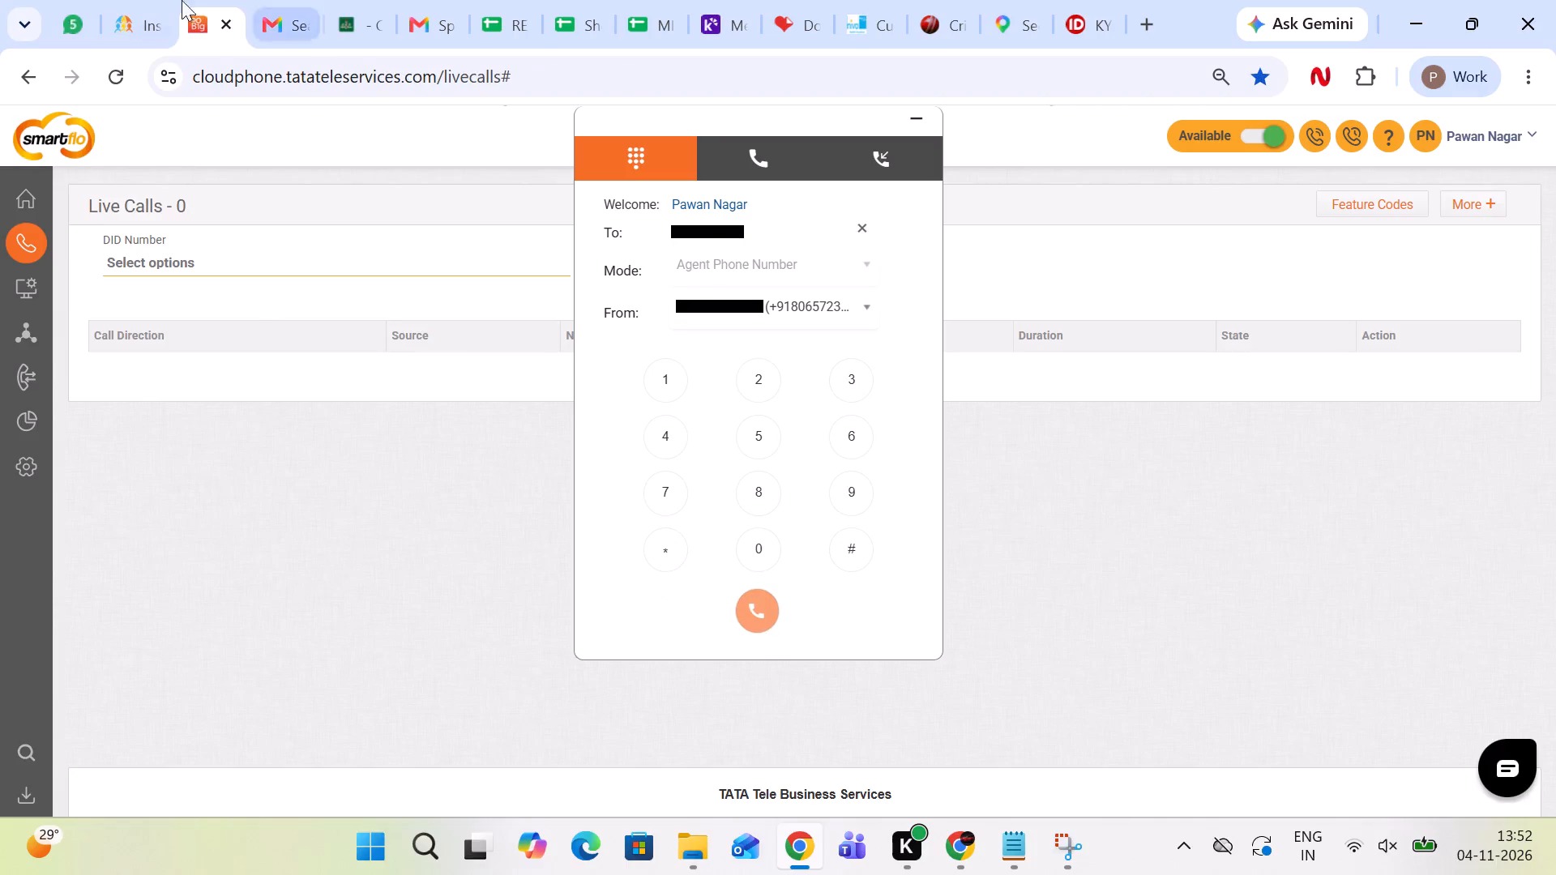
Open the communication log of the found complaint in Insurance Samadhan and copy the latest description, "Amount not received.".
left_click(154, 0)
double_click(945, 567)
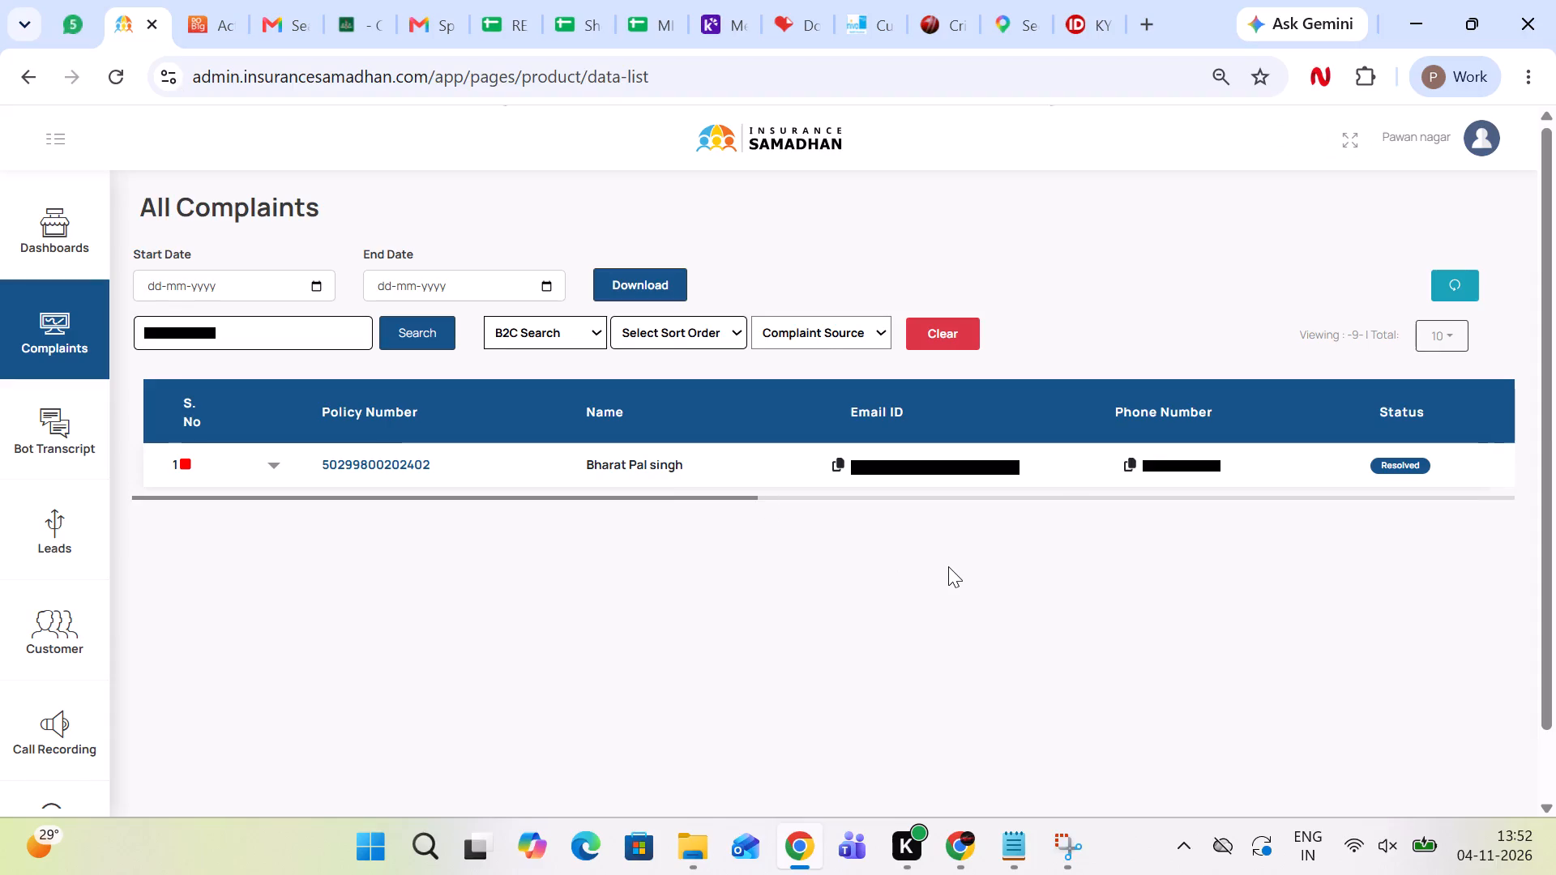
left_click(1112, 475)
left_click(1151, 537)
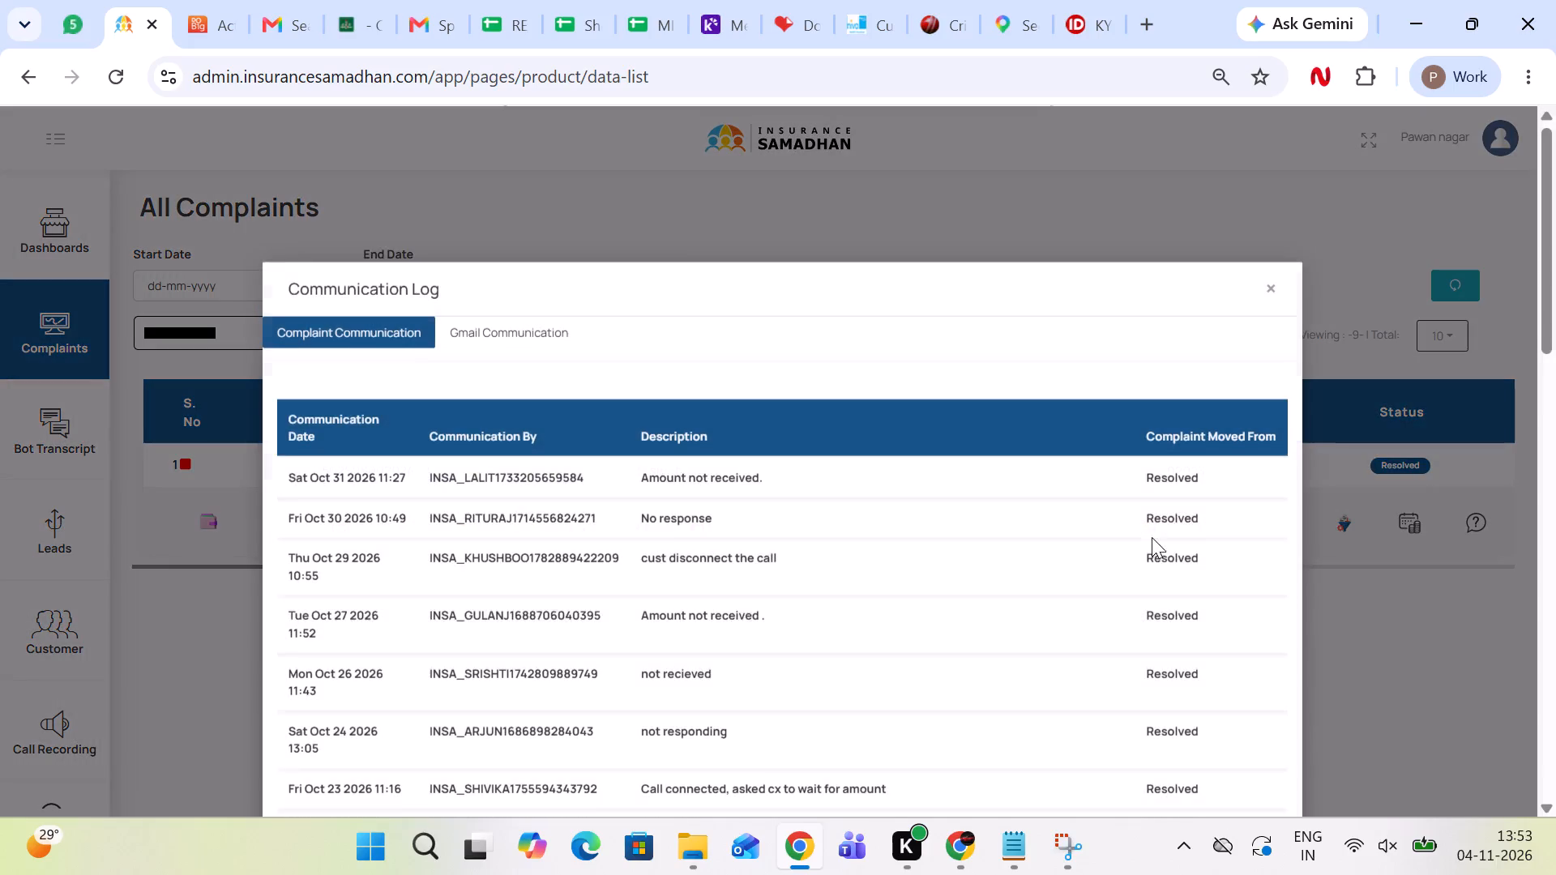
triple_click(703, 494)
right_click(705, 492)
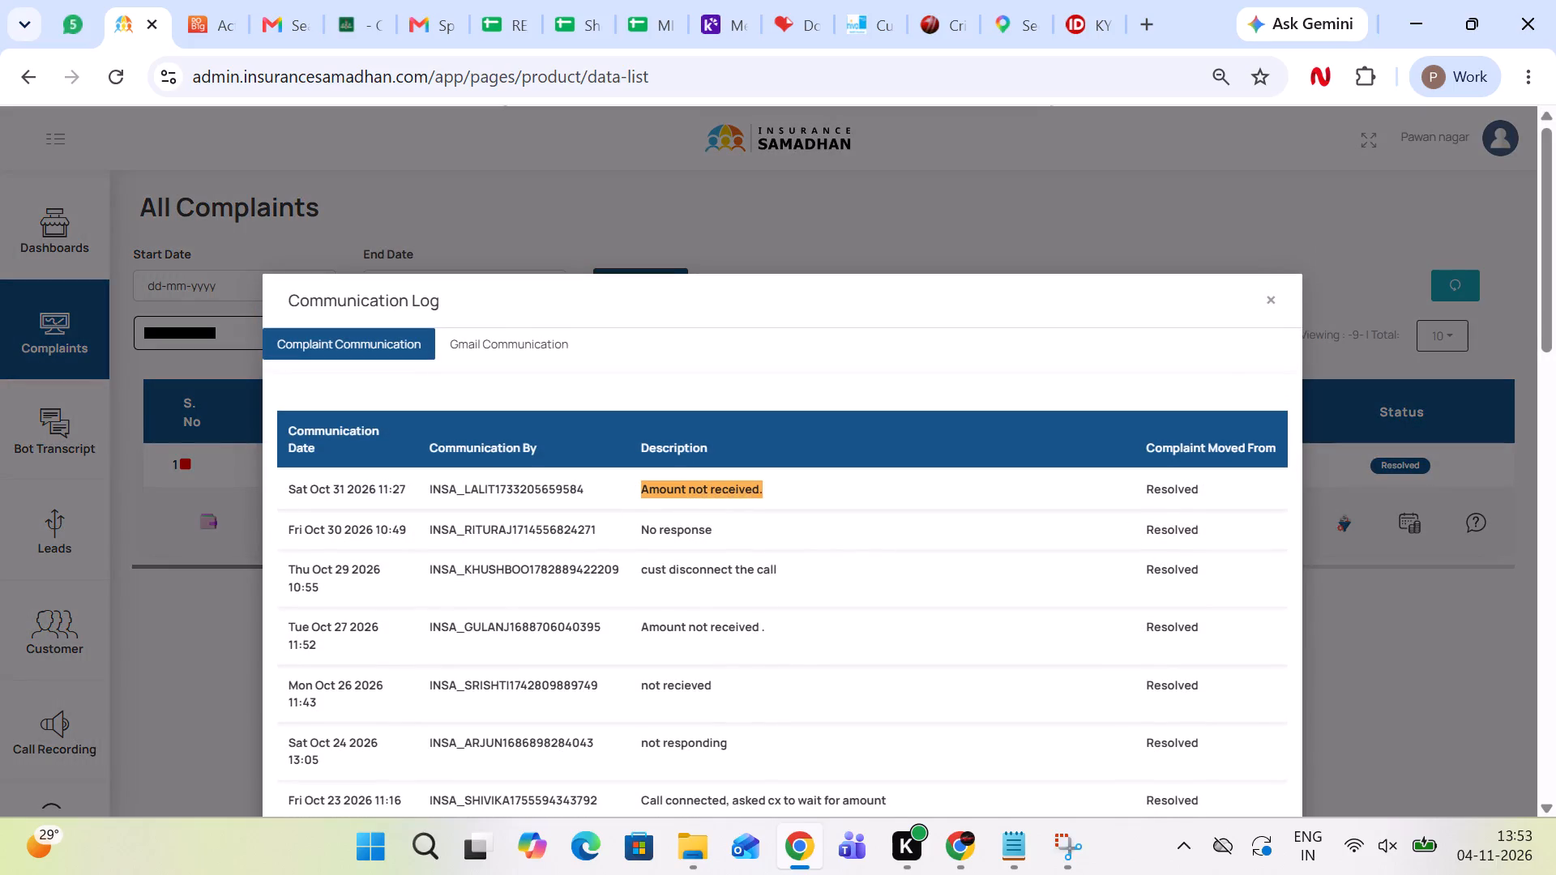
left_click(779, 509)
Add the comment "nr" to the complaint's communication log and save it.
scroll(778, 533, "down", 3)
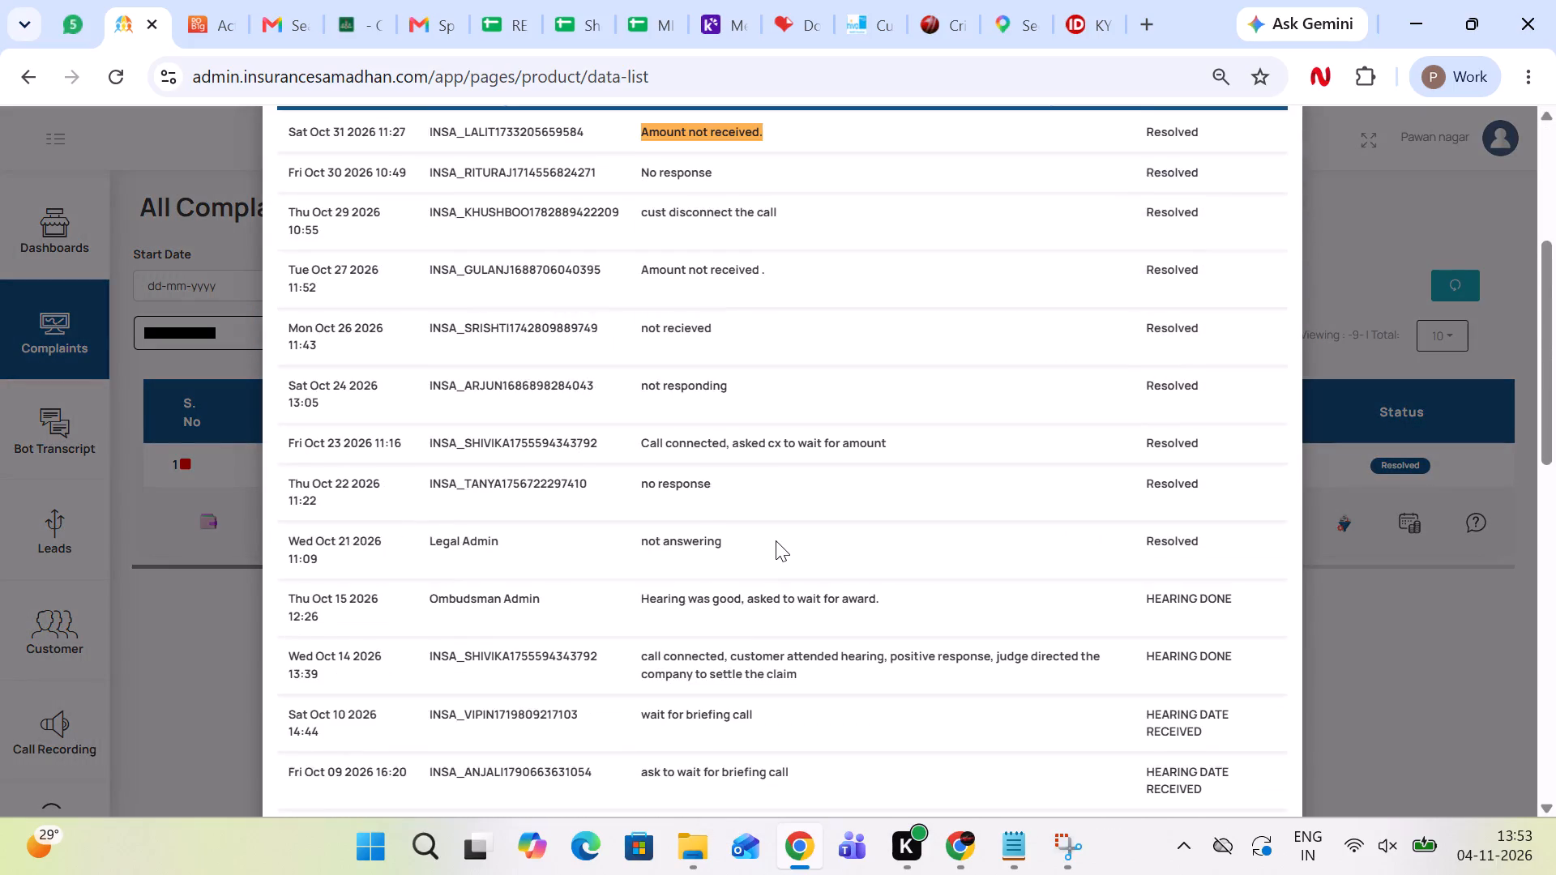
scroll(772, 545, "down", 6)
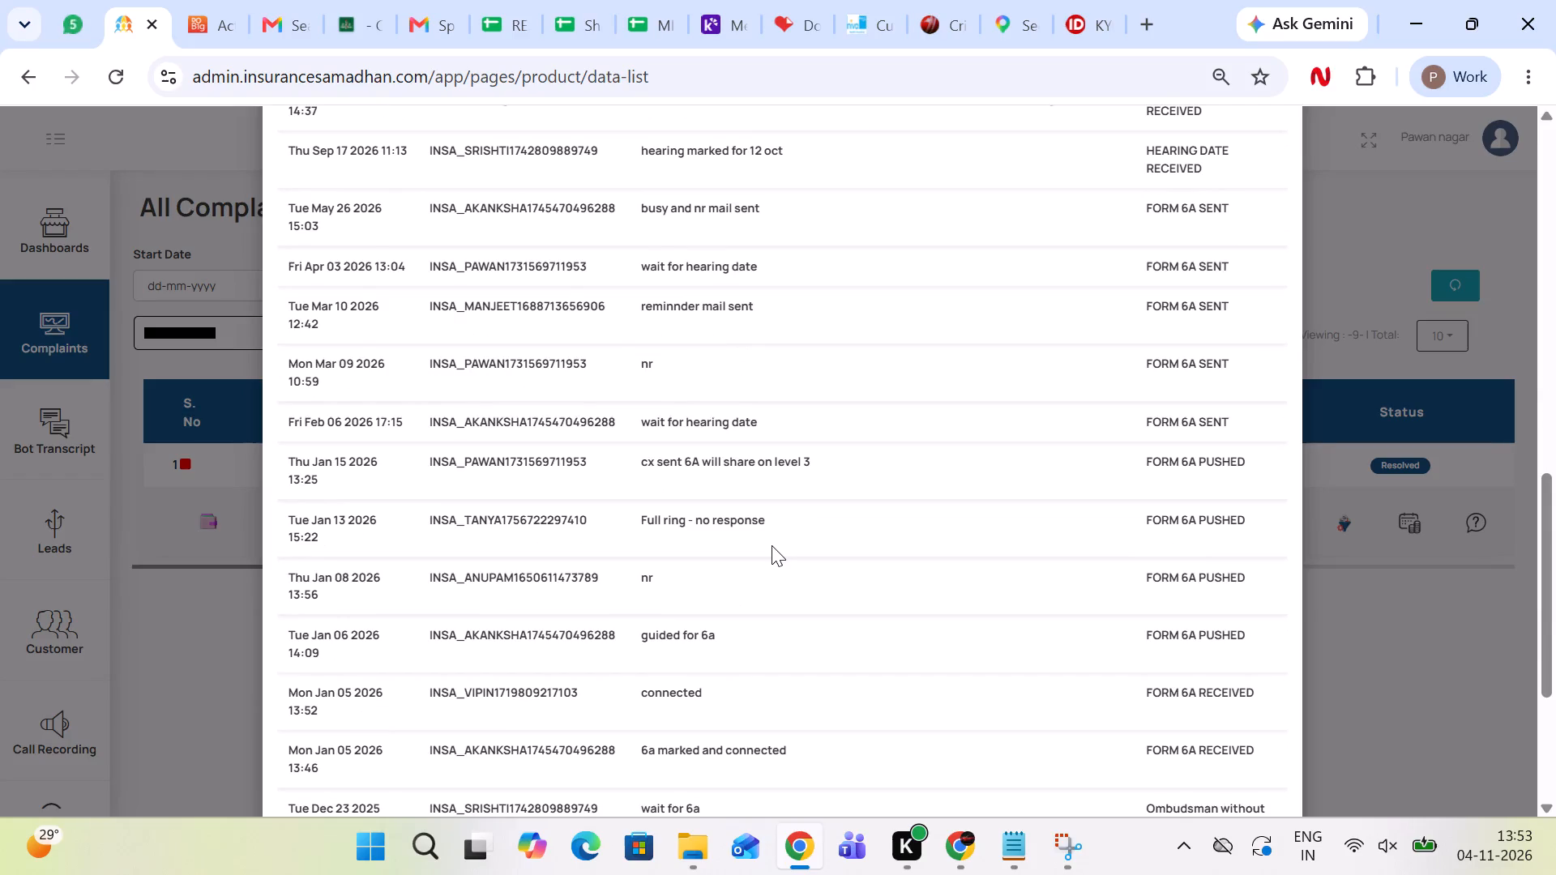
scroll(772, 545, "down", 9)
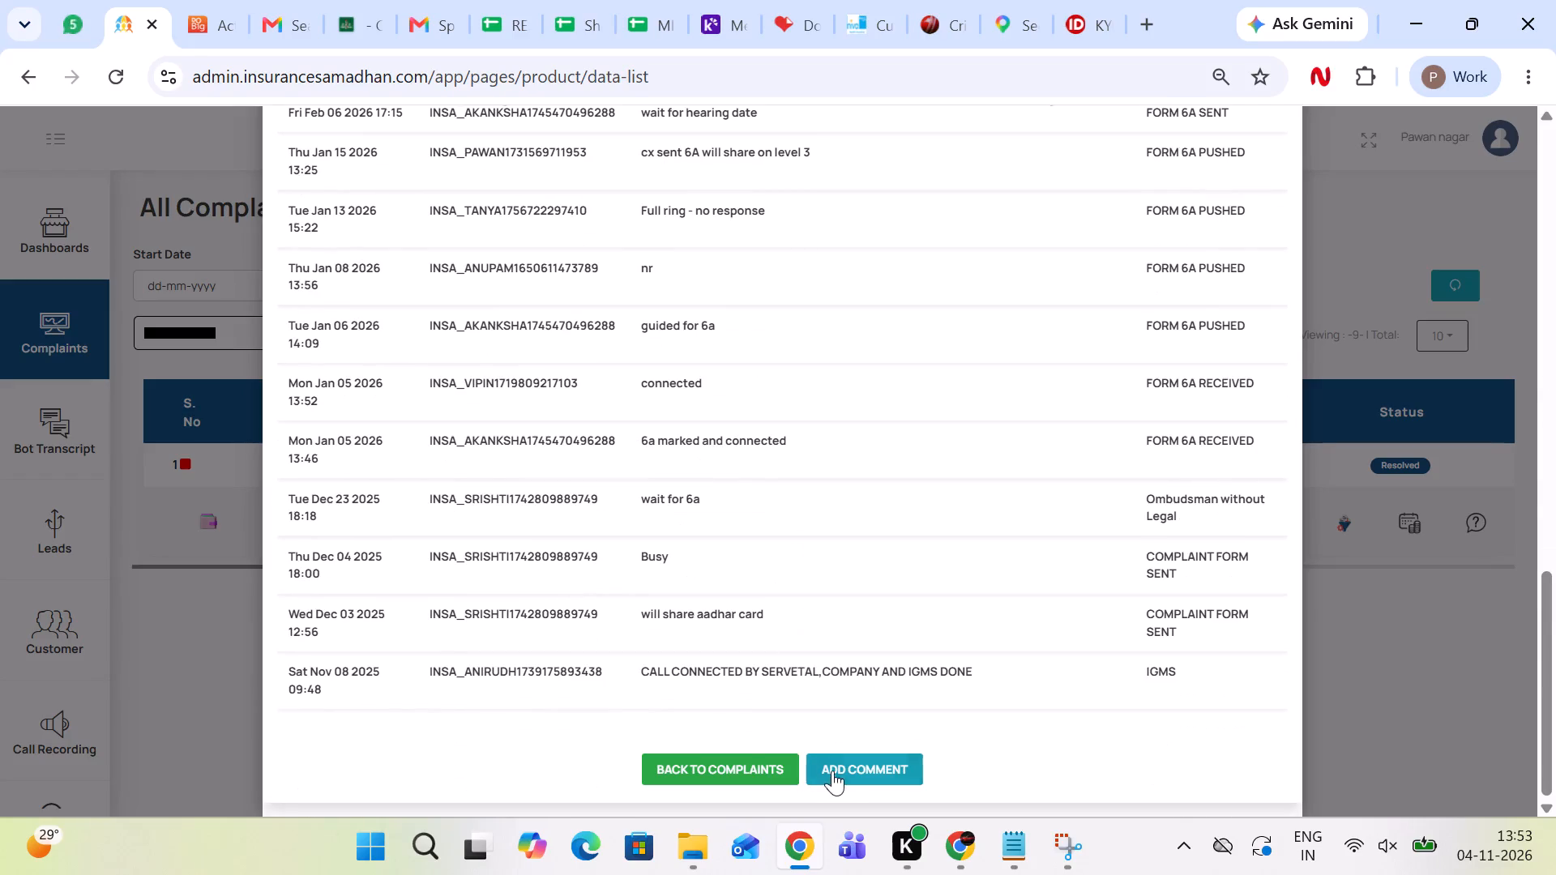
left_click(840, 770)
left_click(784, 557)
type("nr")
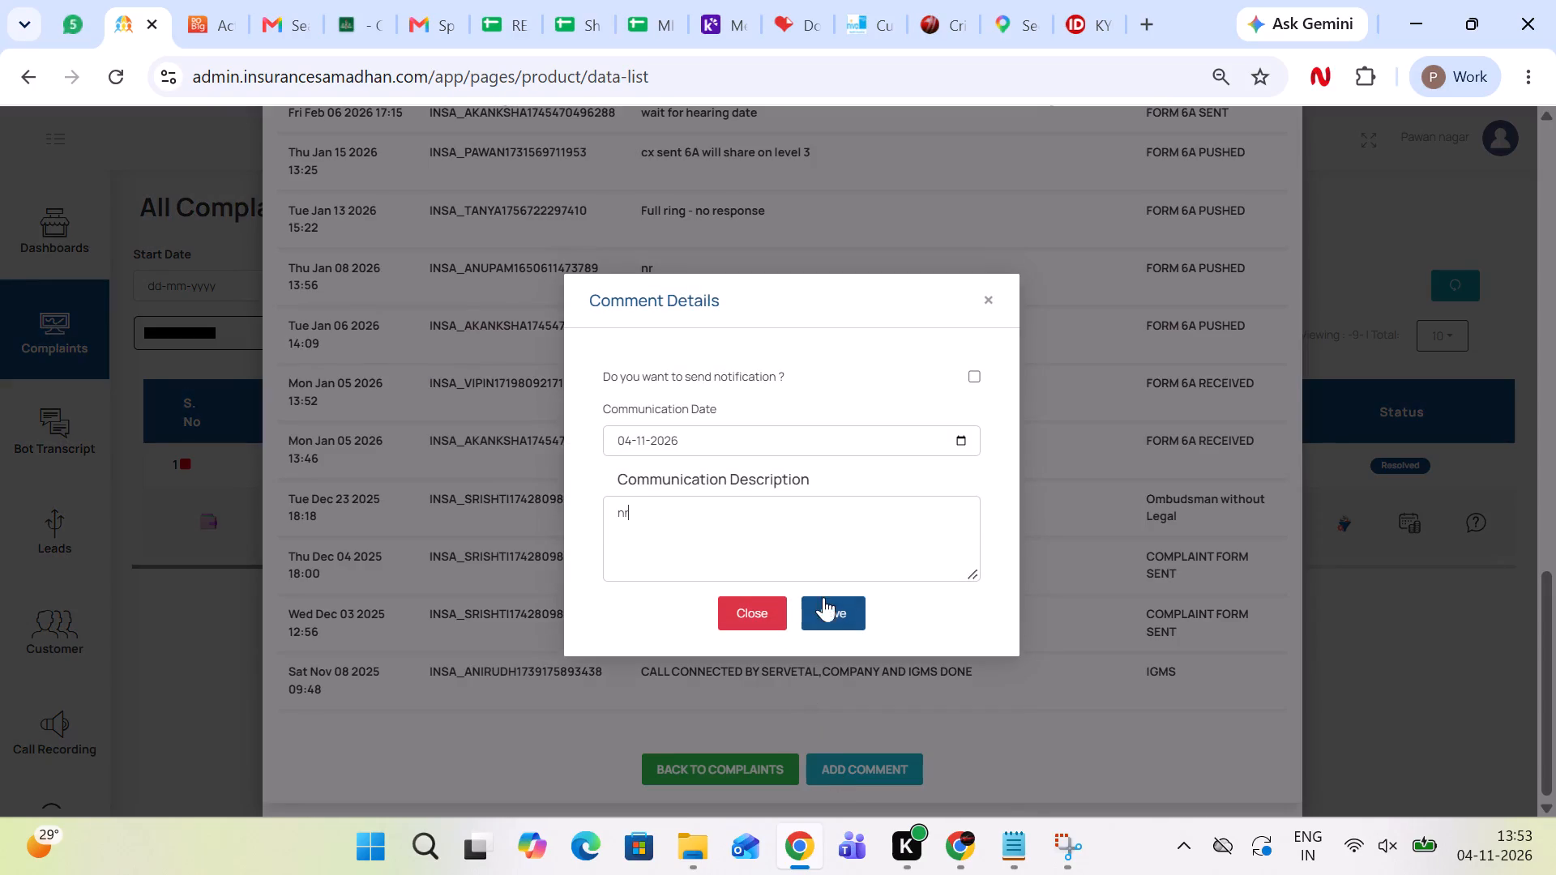
left_click(827, 600)
Set the column C status of row 110 in the RESOLVED SHEET NOVEMBER 2026 spreadsheet to Not Answering.
left_click(464, 0)
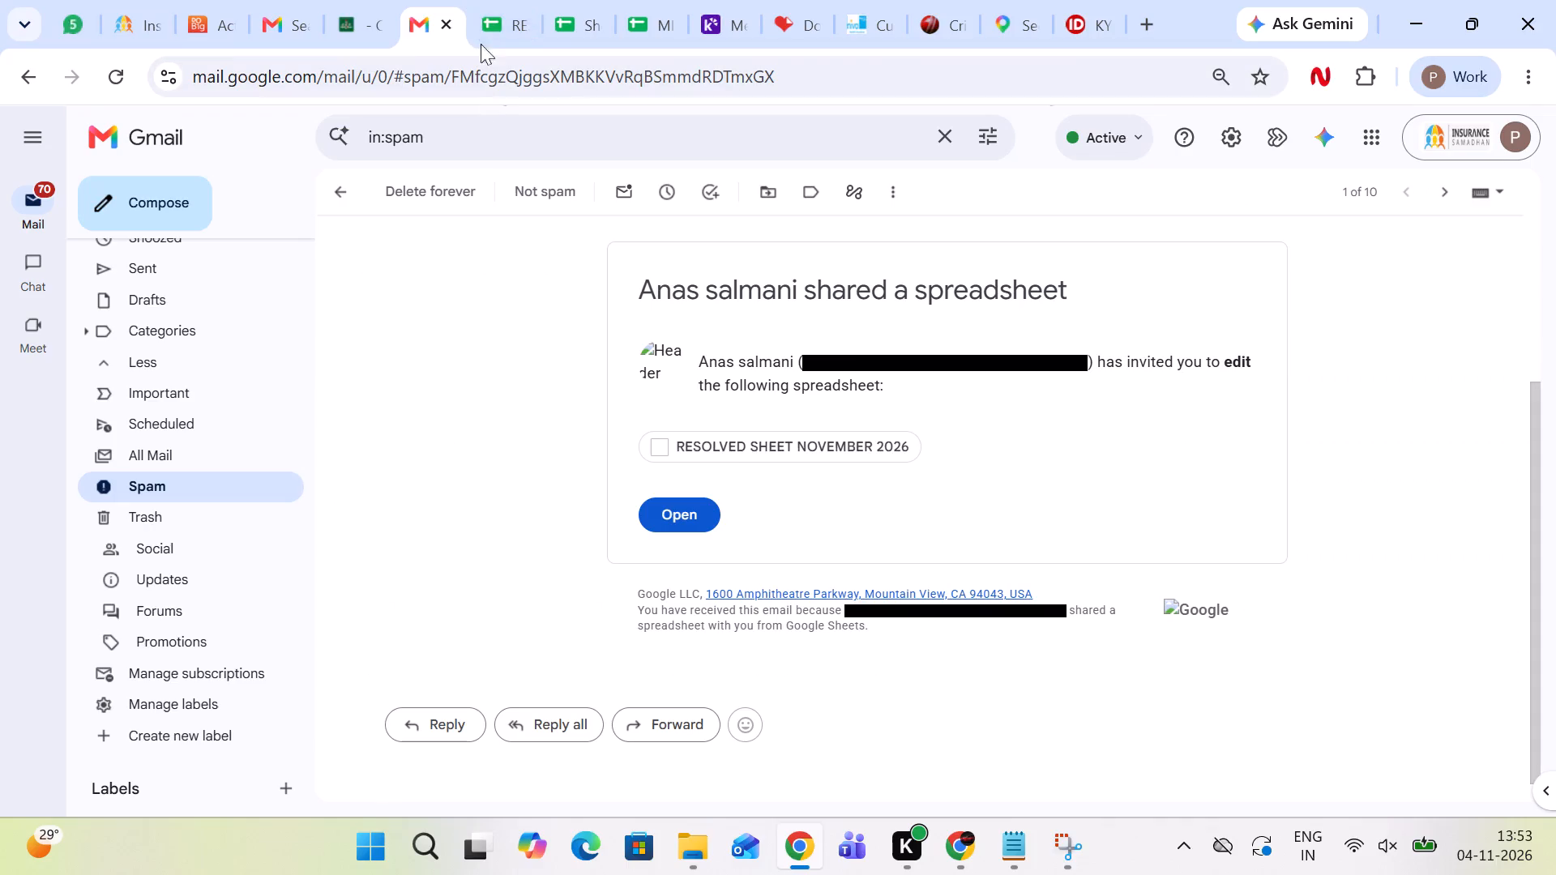
left_click(482, 0)
left_click(357, 462)
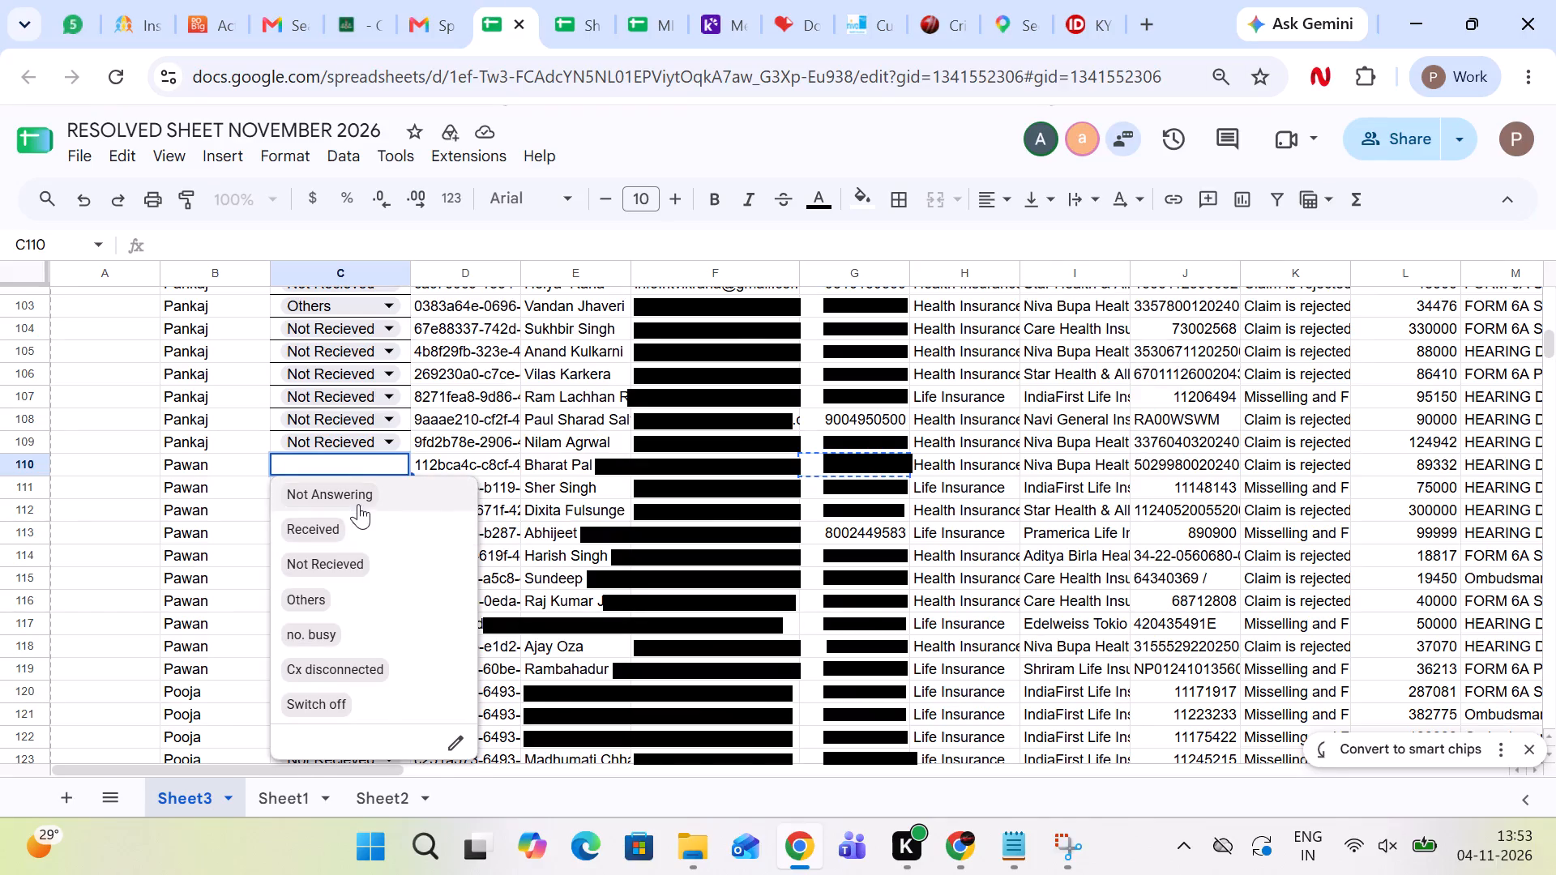
left_click(358, 504)
Copy the phone number from row 111 of the sheet and search All Complaints in Insurance Samadhan for it.
left_click(841, 501)
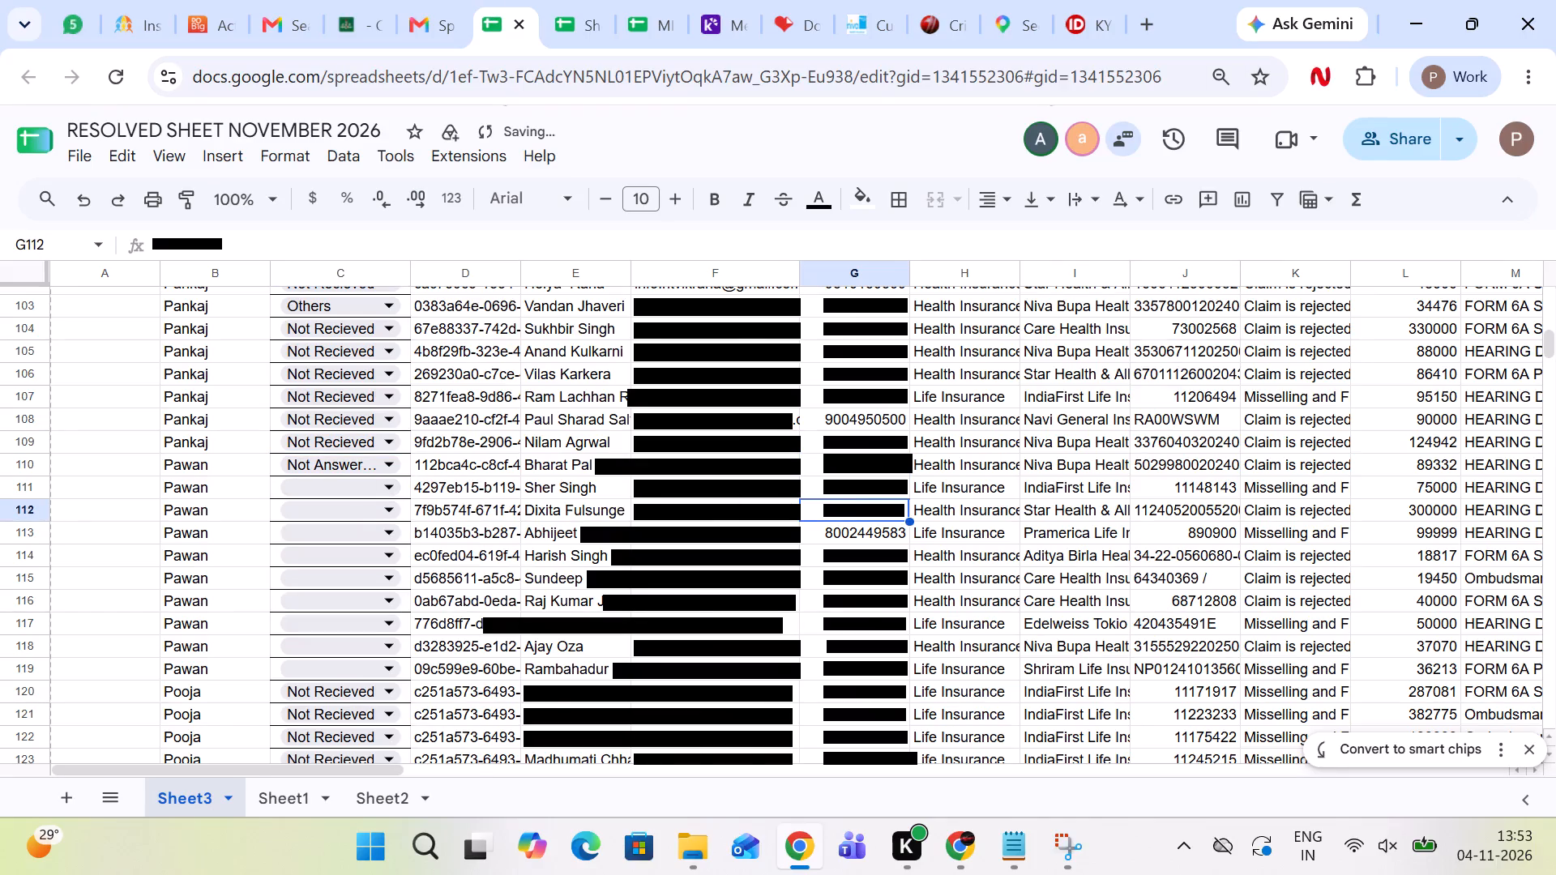
left_click(854, 492)
key("ctrl+c")
key("ctrl+c")
key("ctrl+c")
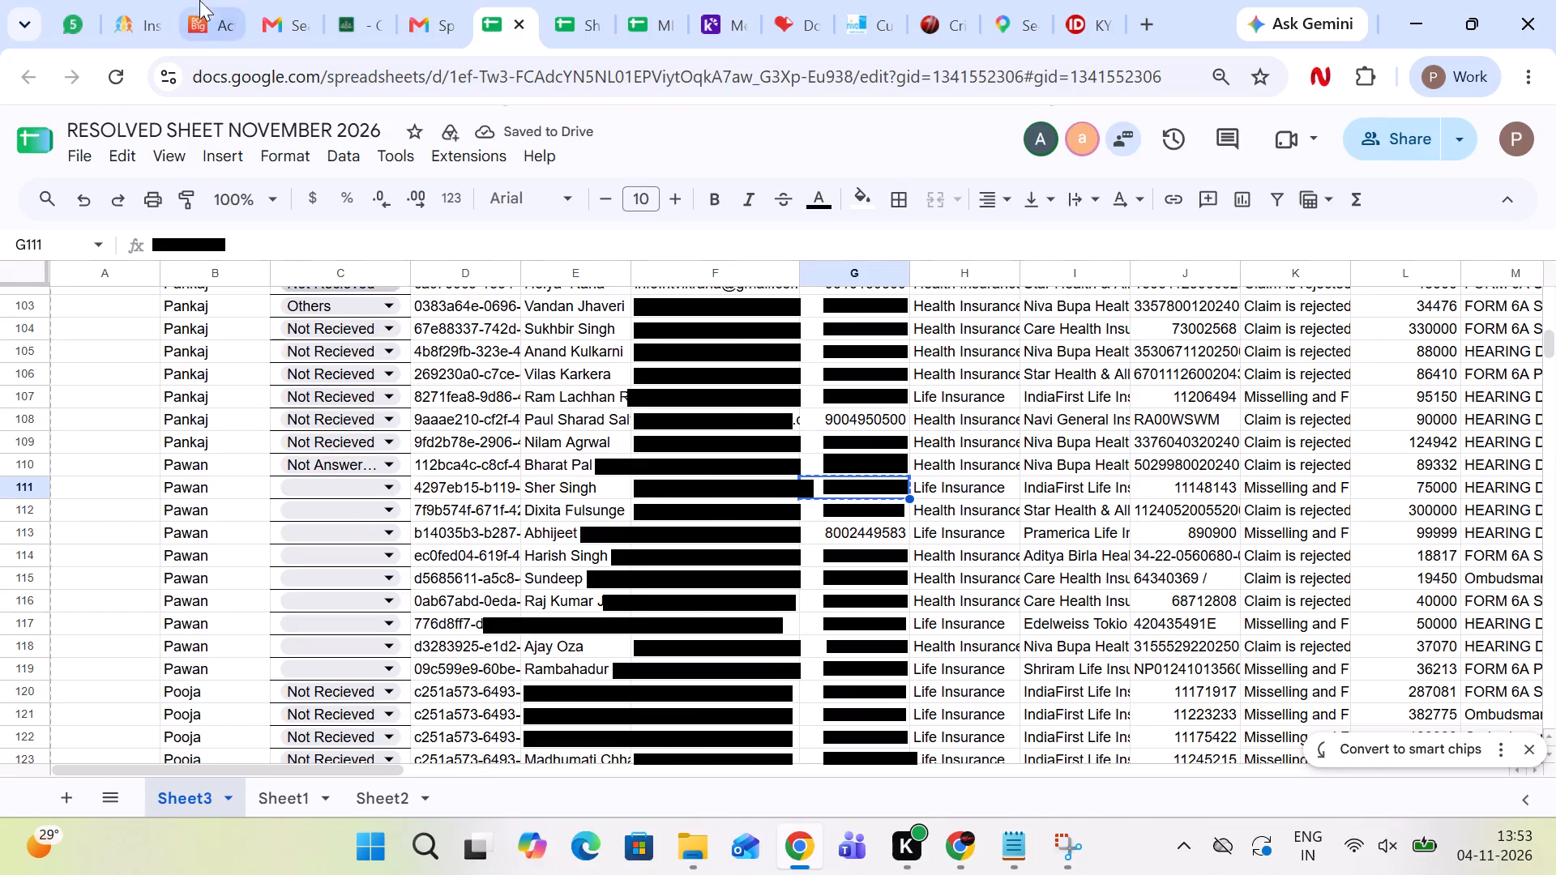
left_click(155, 0)
left_click(192, 308)
double_click(250, 330)
key("ctrl+v")
left_click(413, 338)
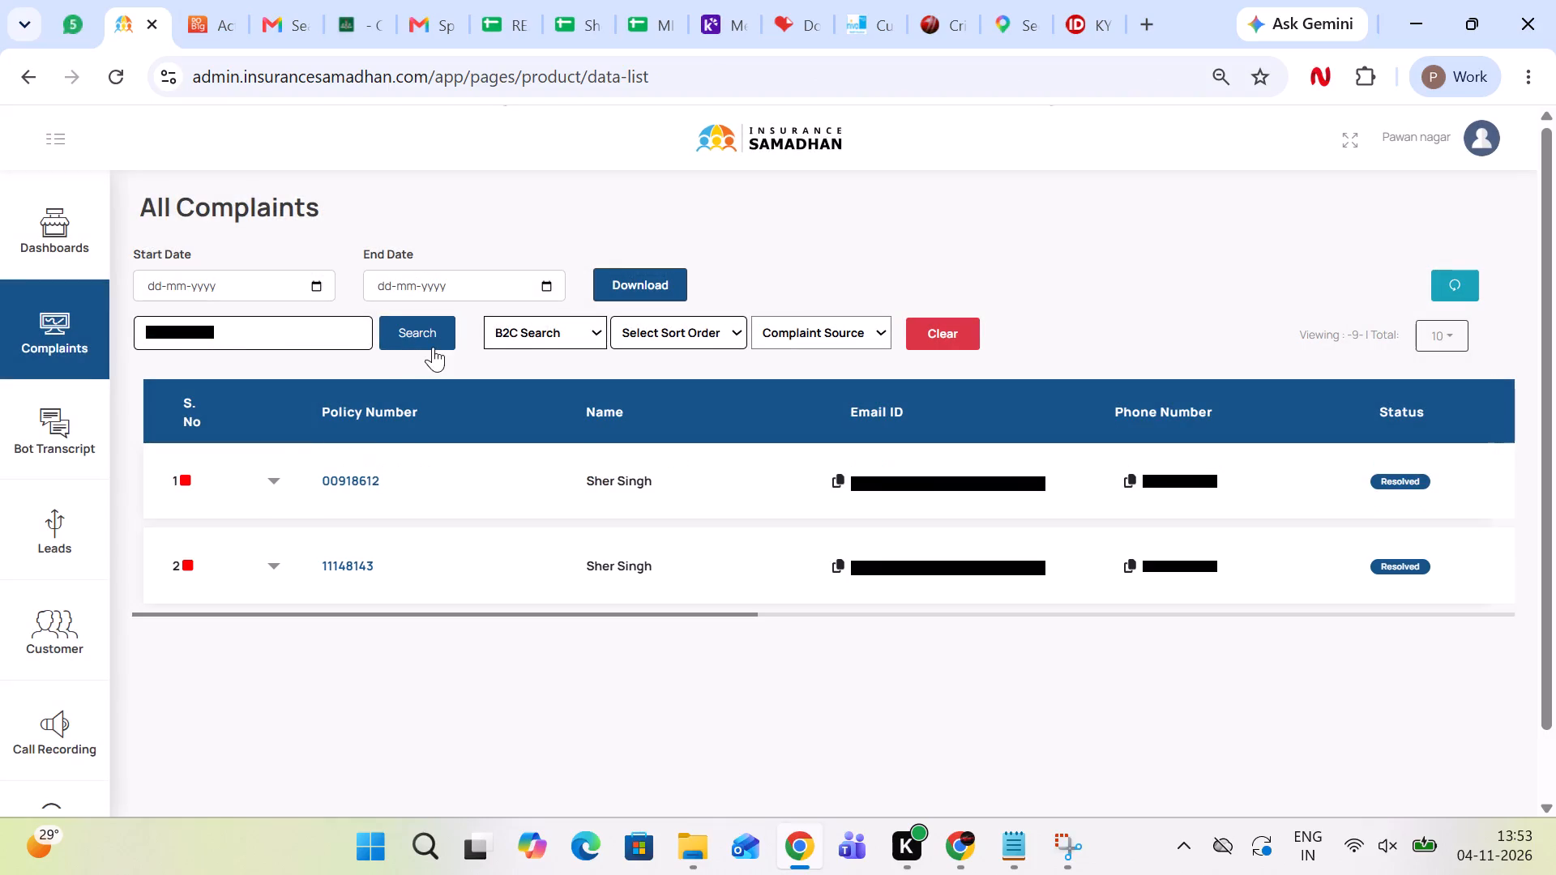
left_click(442, 318)
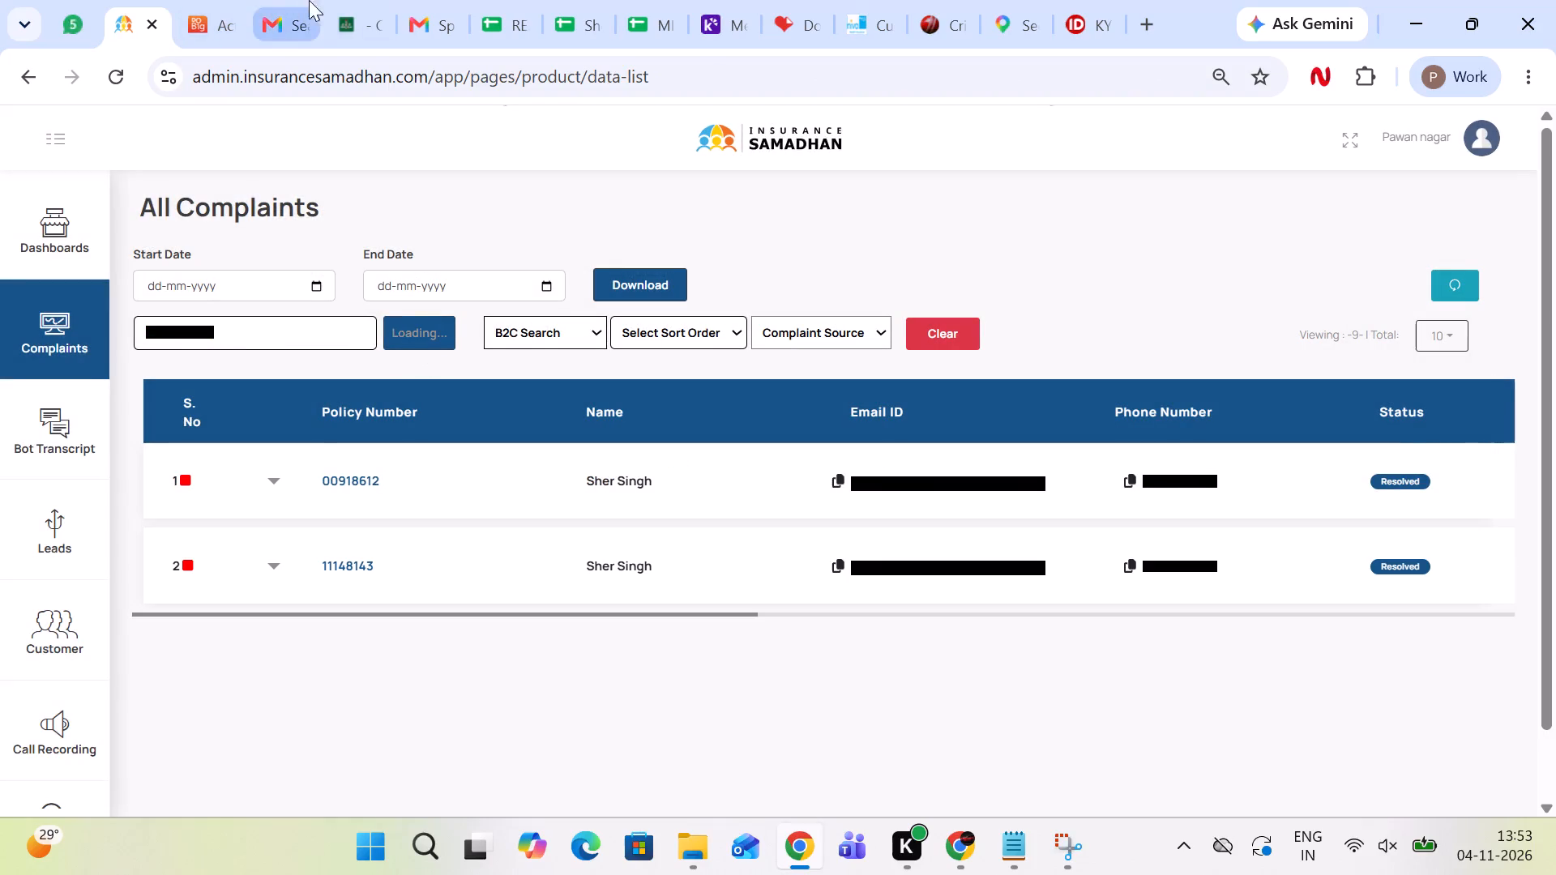
Call the row 111 customer's copied number from the Smartflo dialer.
left_click(212, 0)
double_click(774, 229)
key("ctrl+v")
left_click(770, 621)
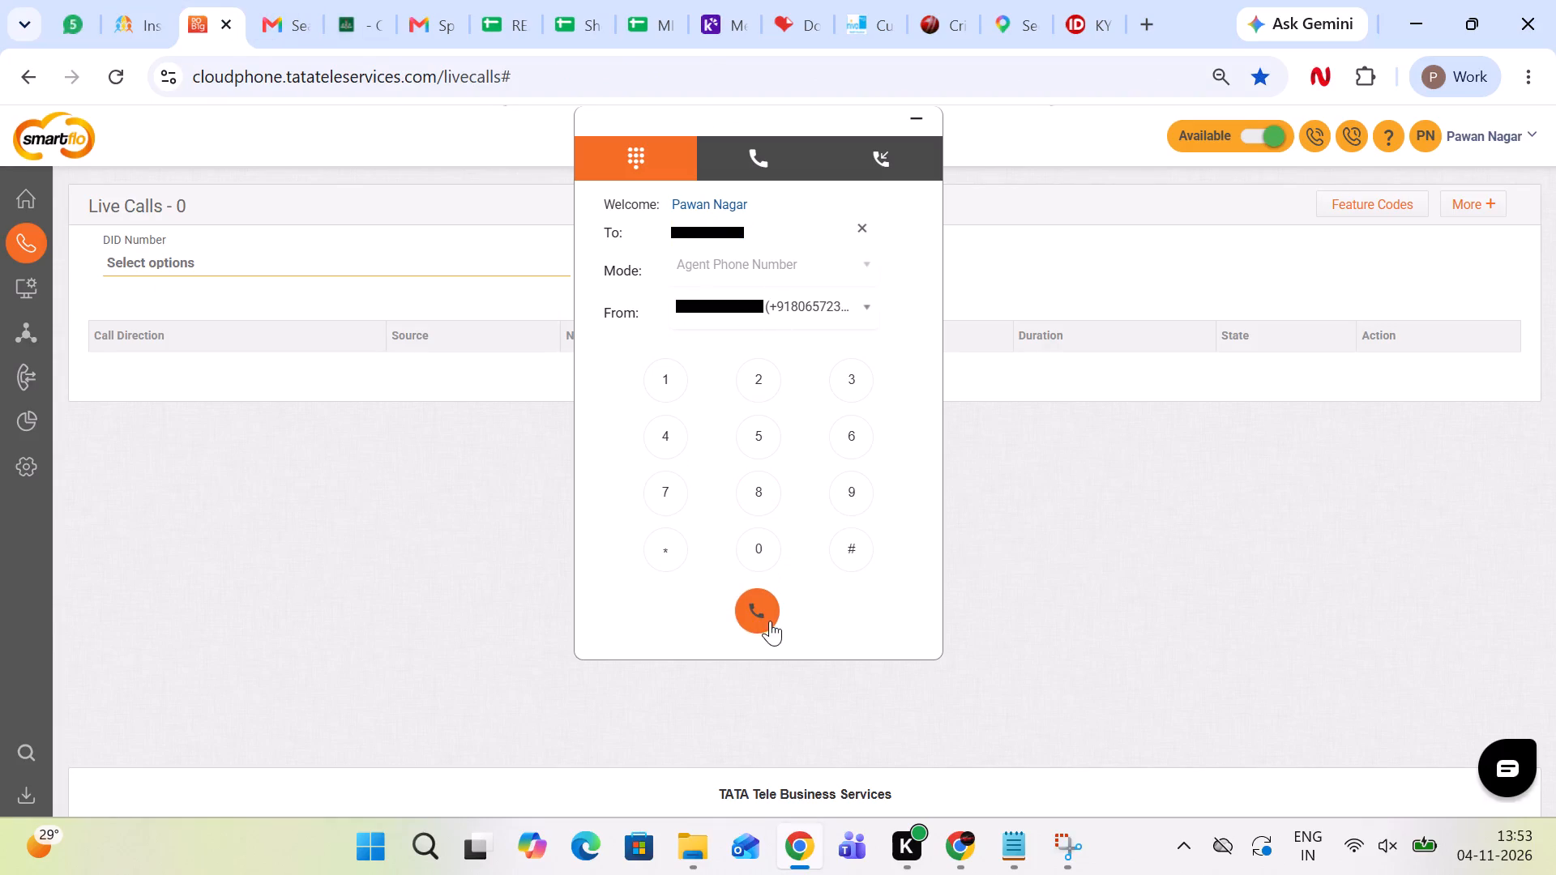
Check the communication log of the first complaint found for the row 111 customer in Insurance Samadhan.
left_click(125, 0)
left_click(1076, 467)
left_click(1148, 549)
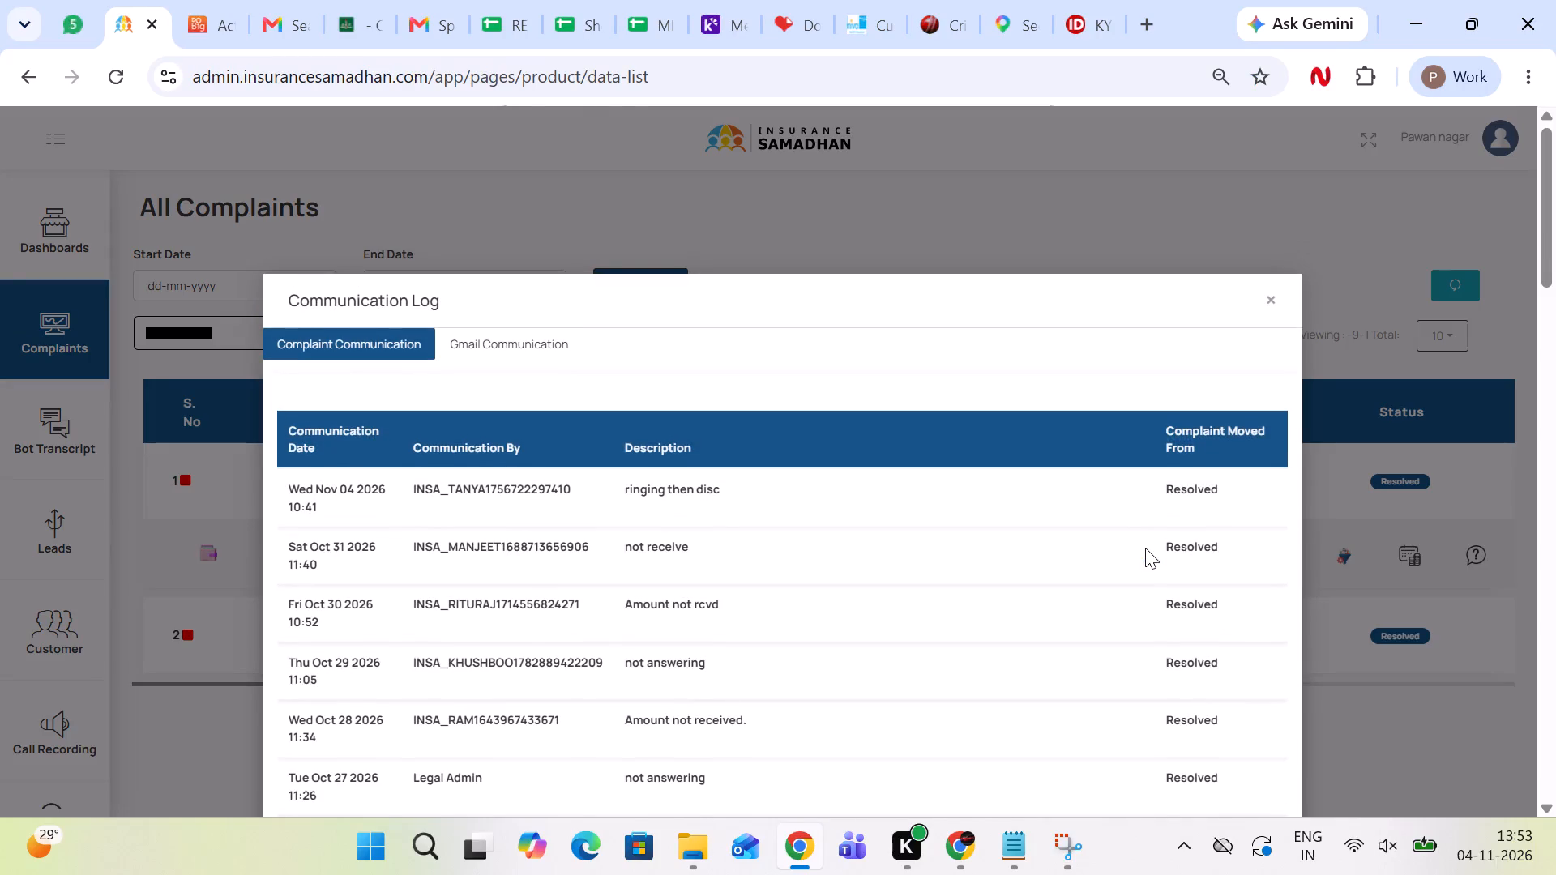
Set the column C status of row 111 in the resolved sheet to Not Answering.
left_click(498, 0)
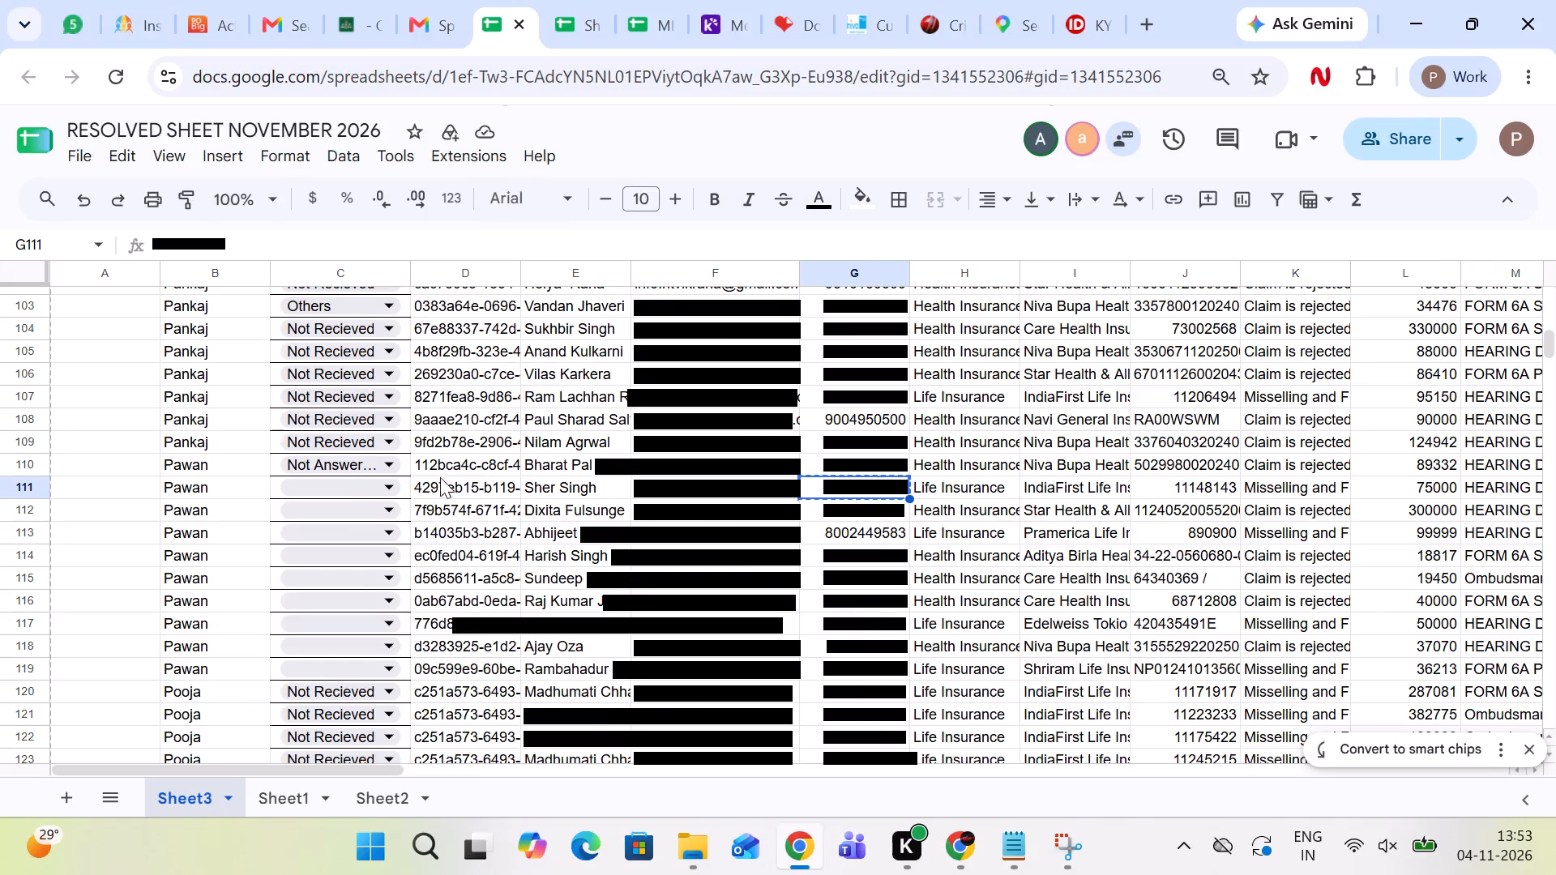
left_click(360, 489)
left_click(341, 527)
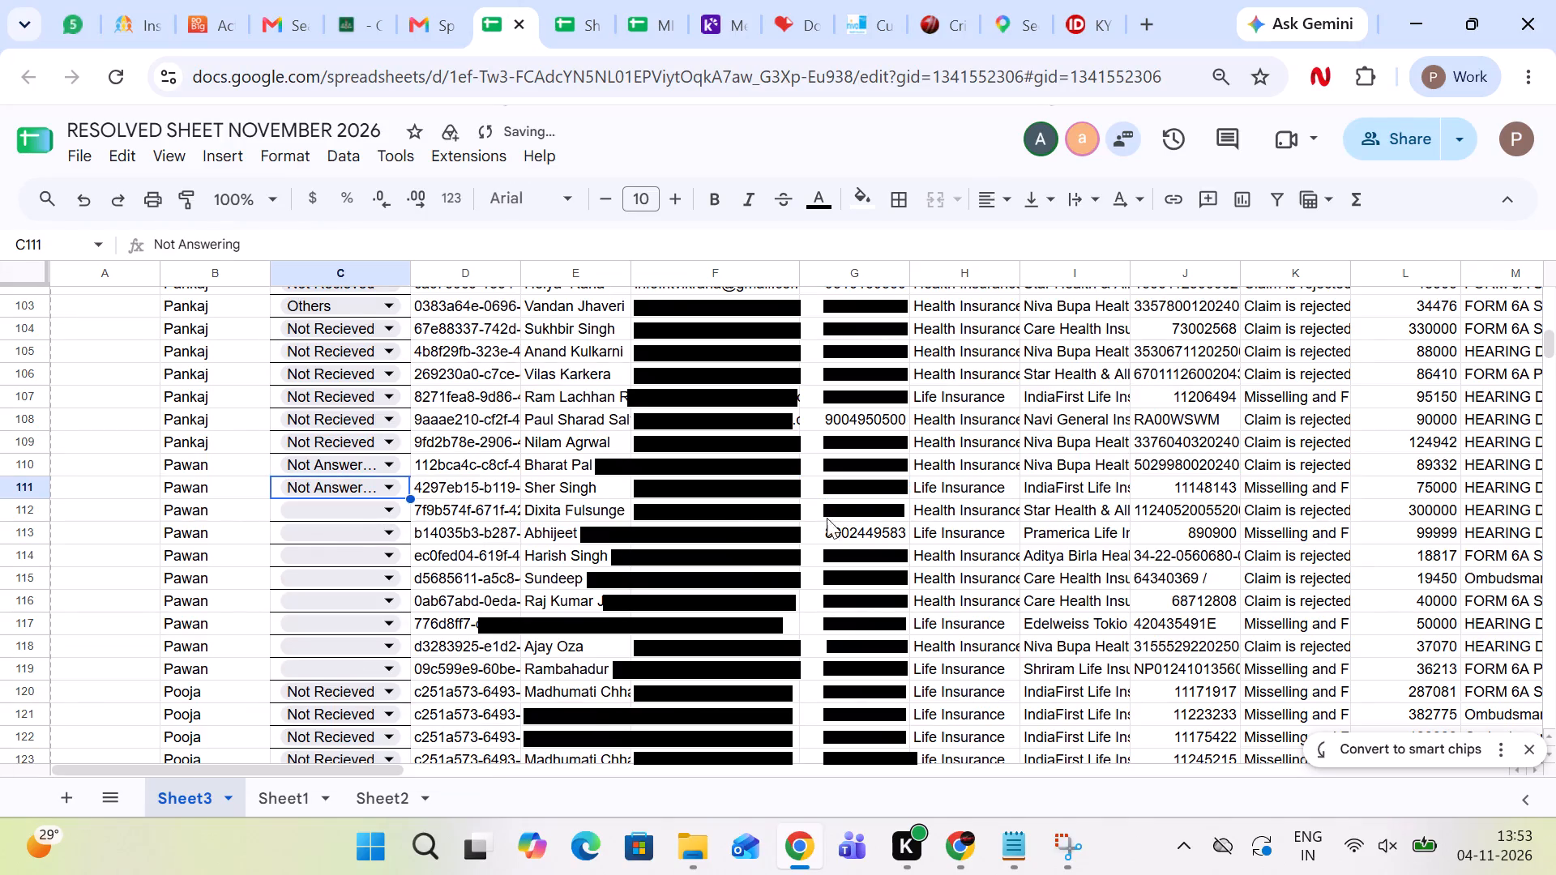
Search All Complaints for the phone number from row 112 of the sheet and open the first matching complaint's communication log.
left_click(840, 513)
key("ctrl+c")
left_click(105, 0)
left_click(169, 281)
double_click(218, 327)
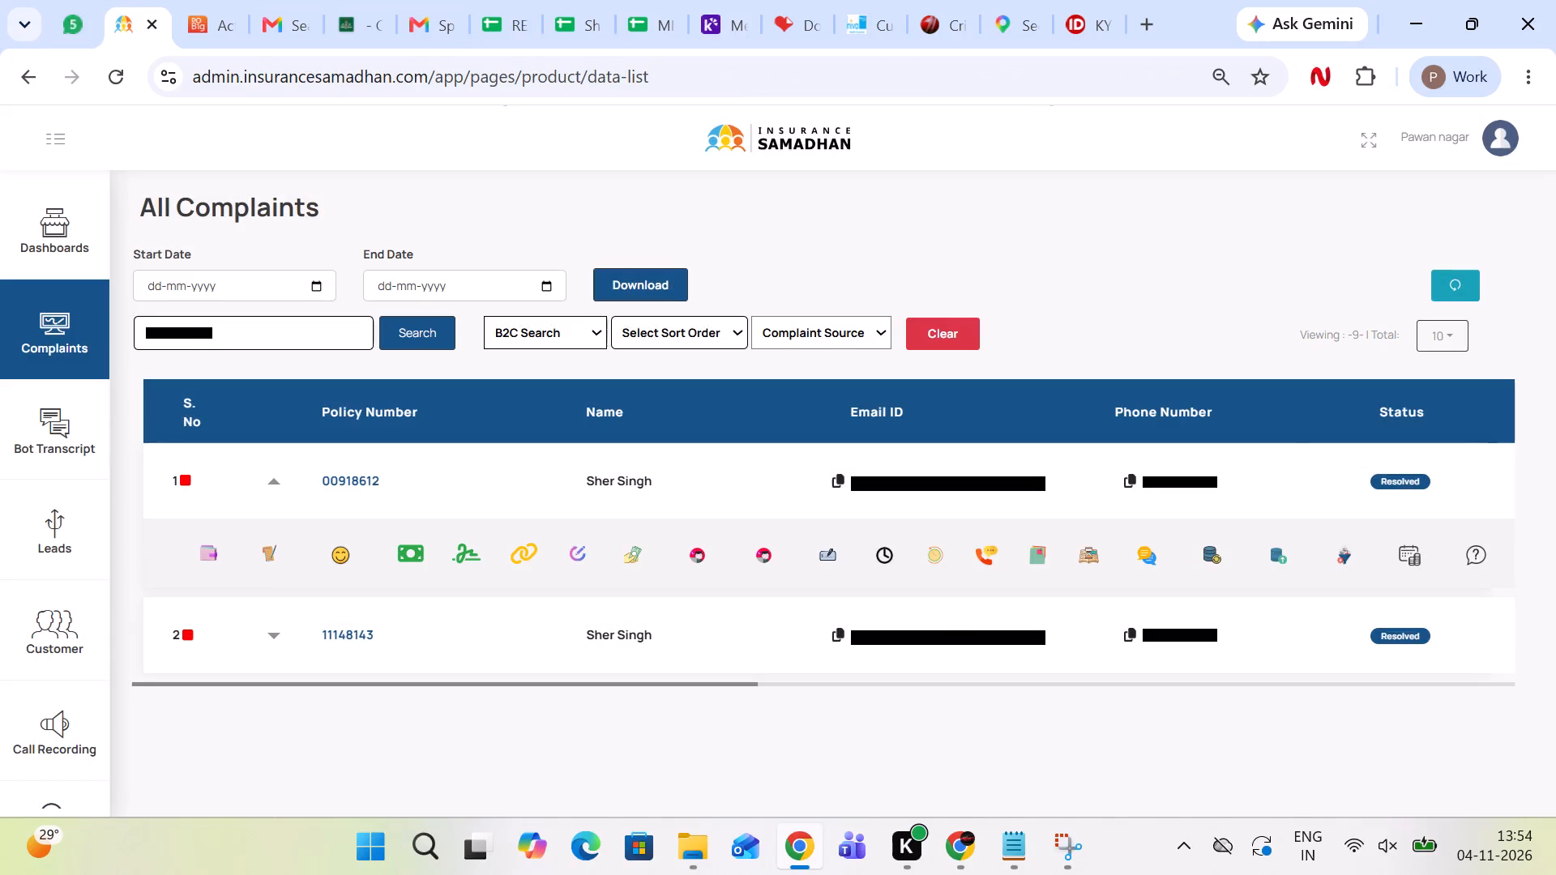
key("ctrl+v")
left_click(403, 341)
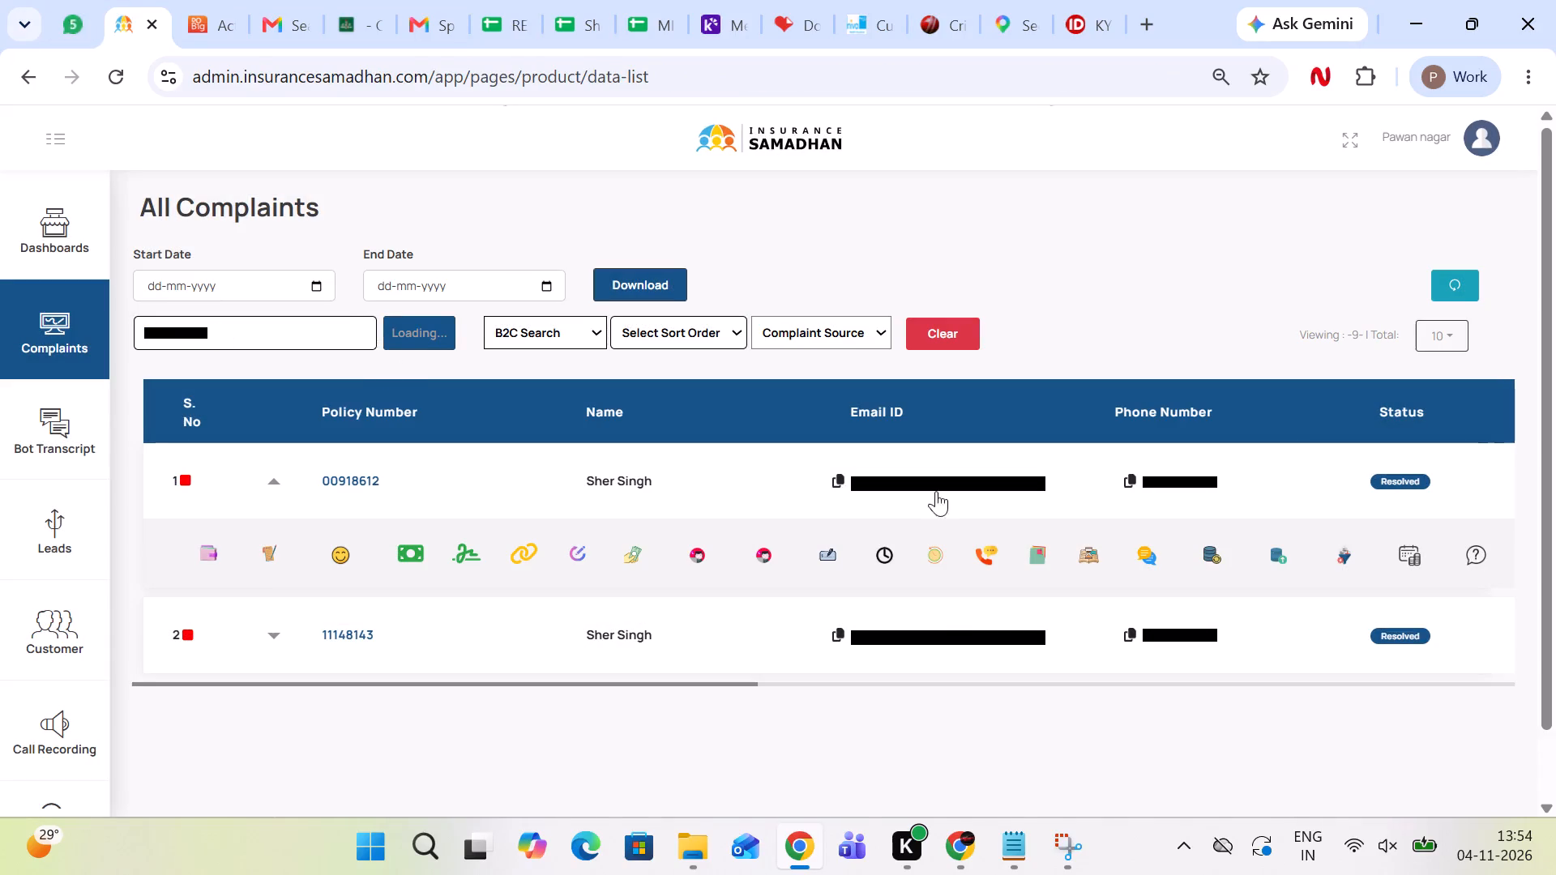
left_click(1090, 484)
left_click(1143, 523)
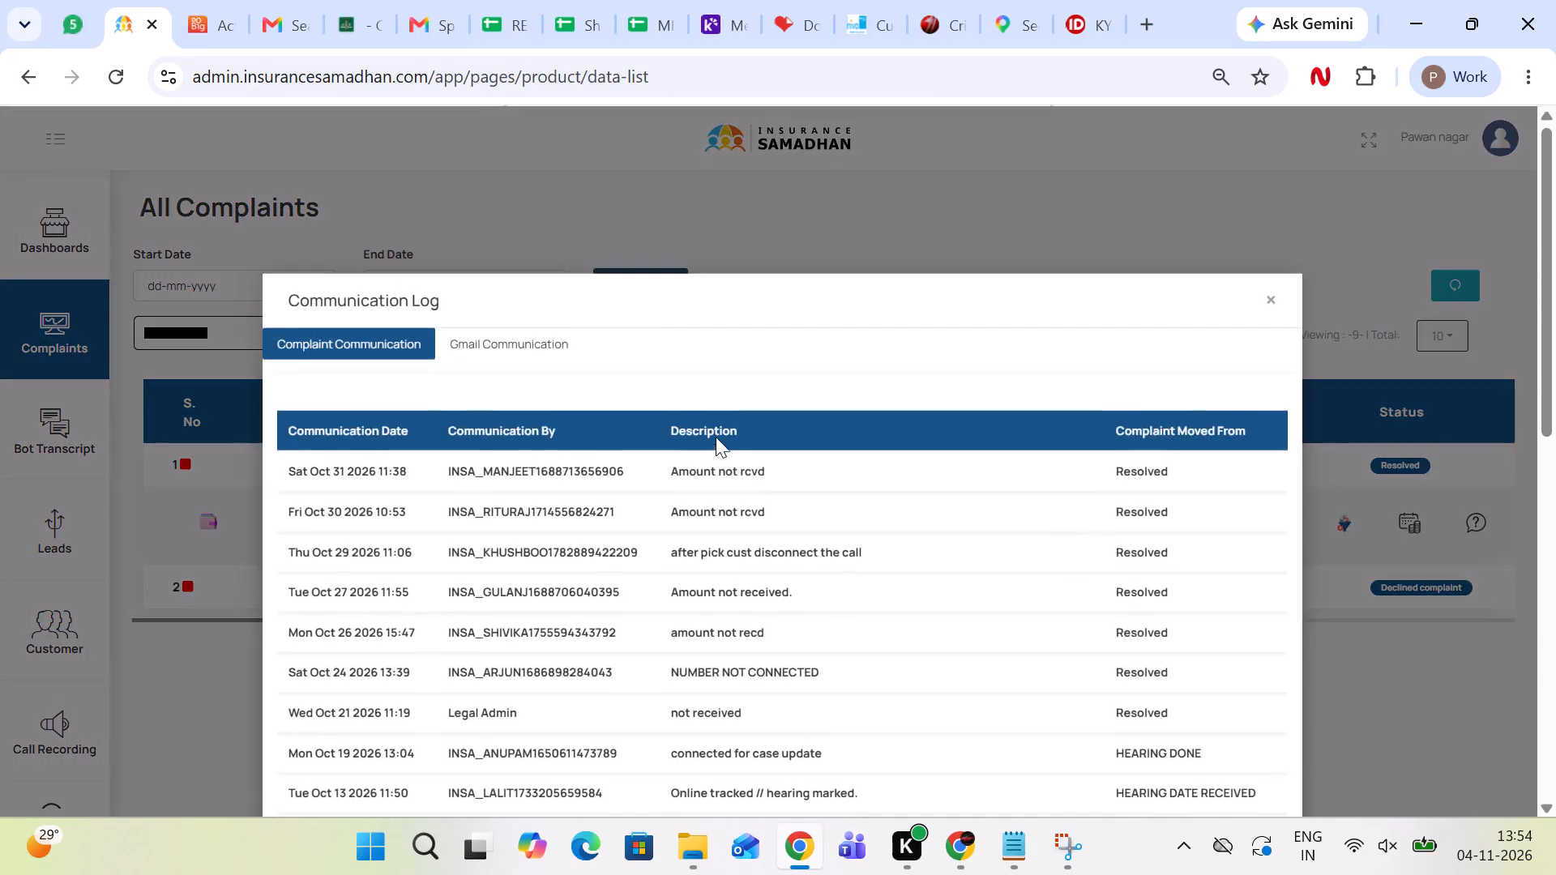
Call the row 112 customer's copied number from the Smartflo dialer, redialing as needed.
left_click(207, 0)
double_click(789, 236)
key("ctrl+v")
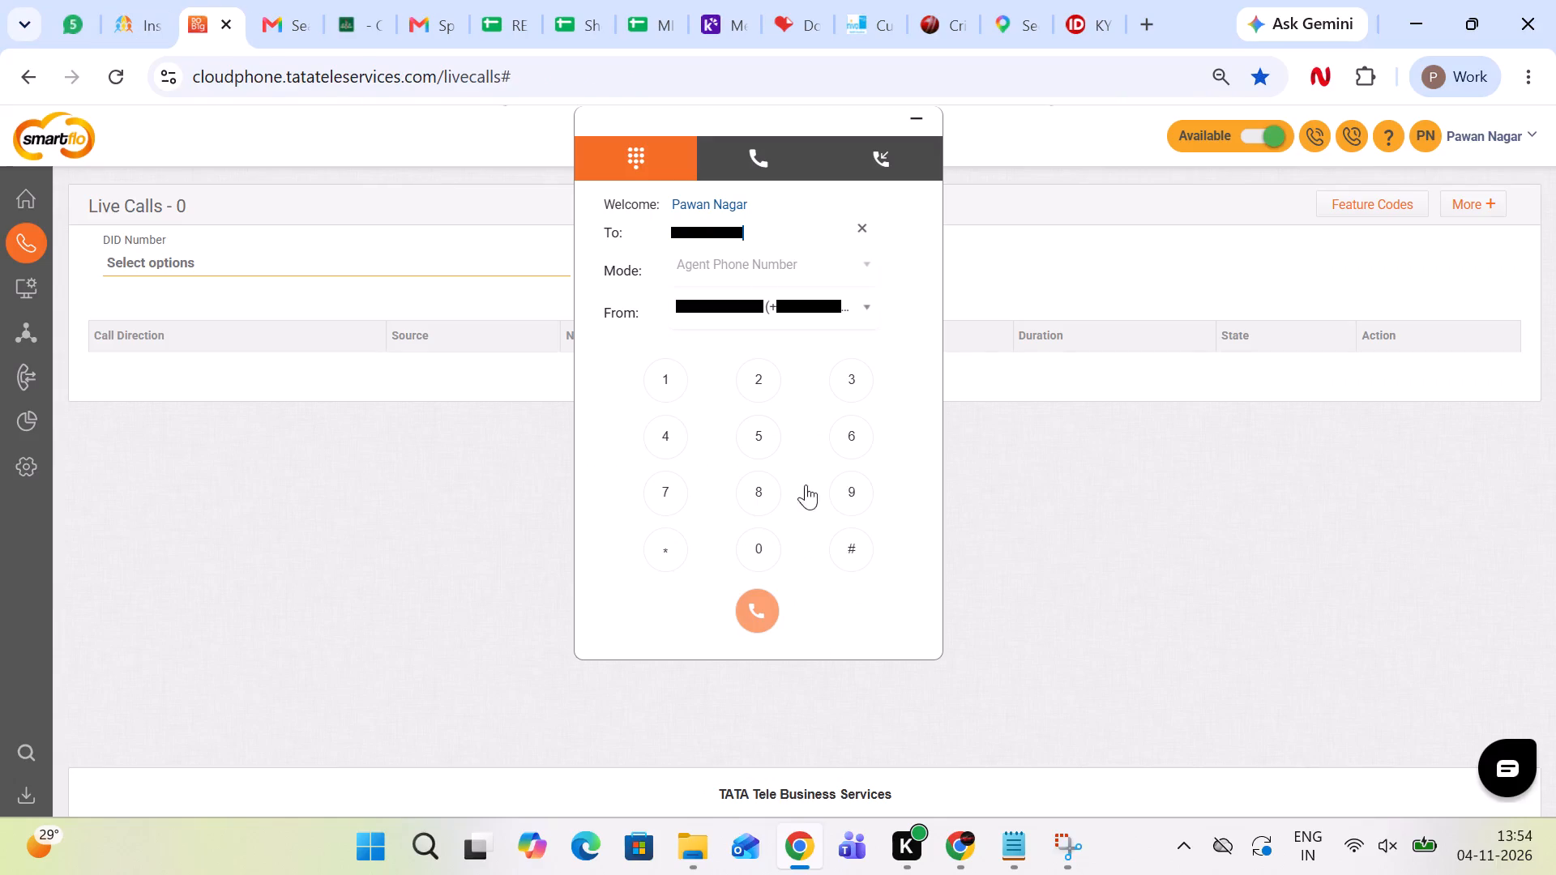
left_click(763, 638)
left_click(768, 612)
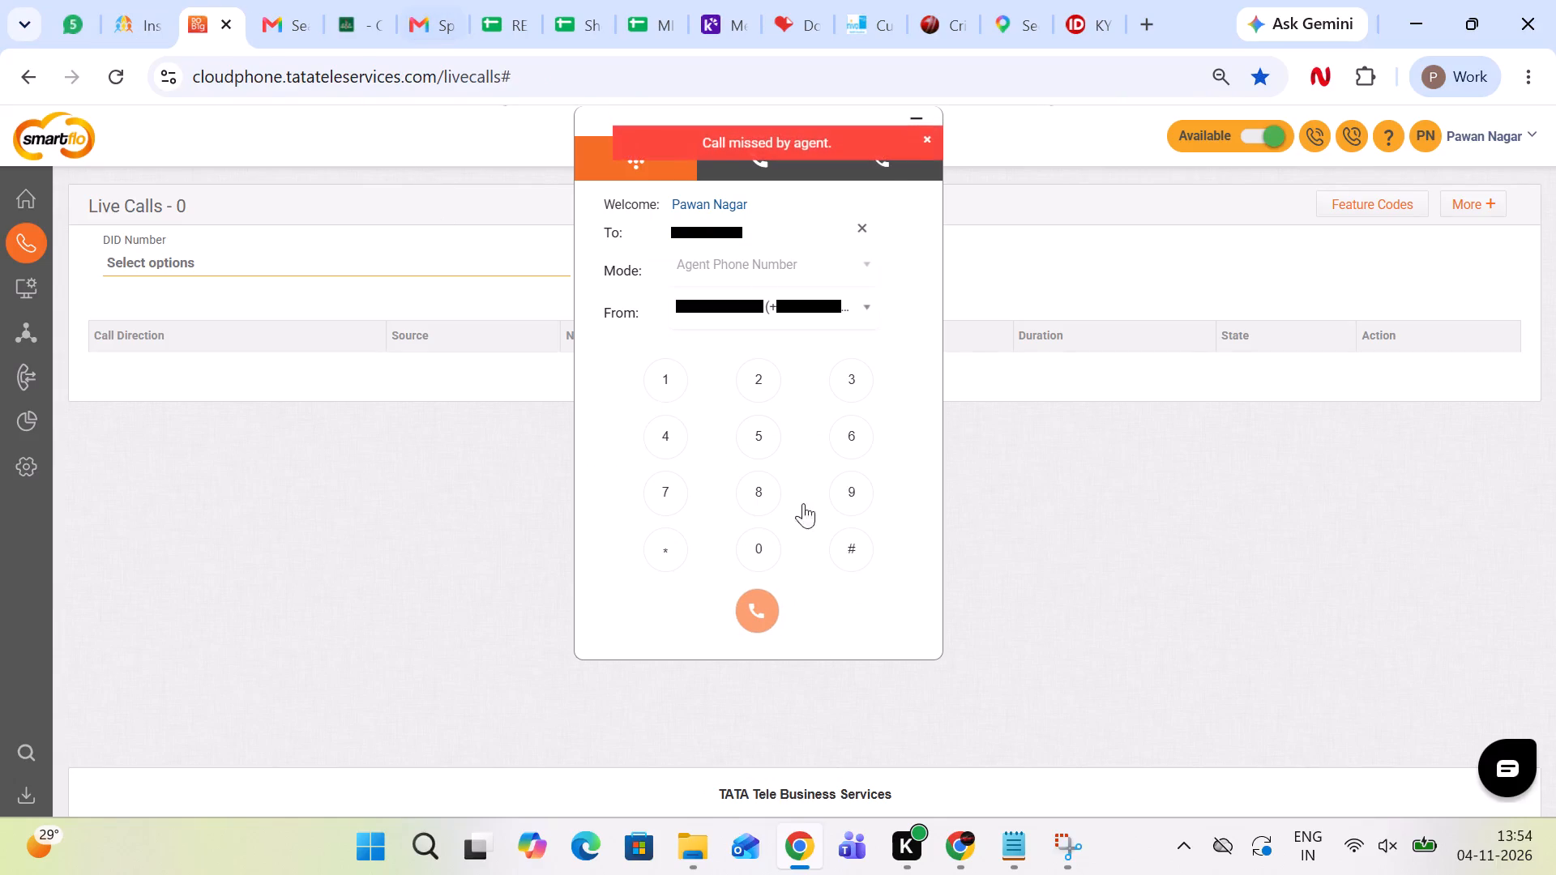
left_click(758, 601)
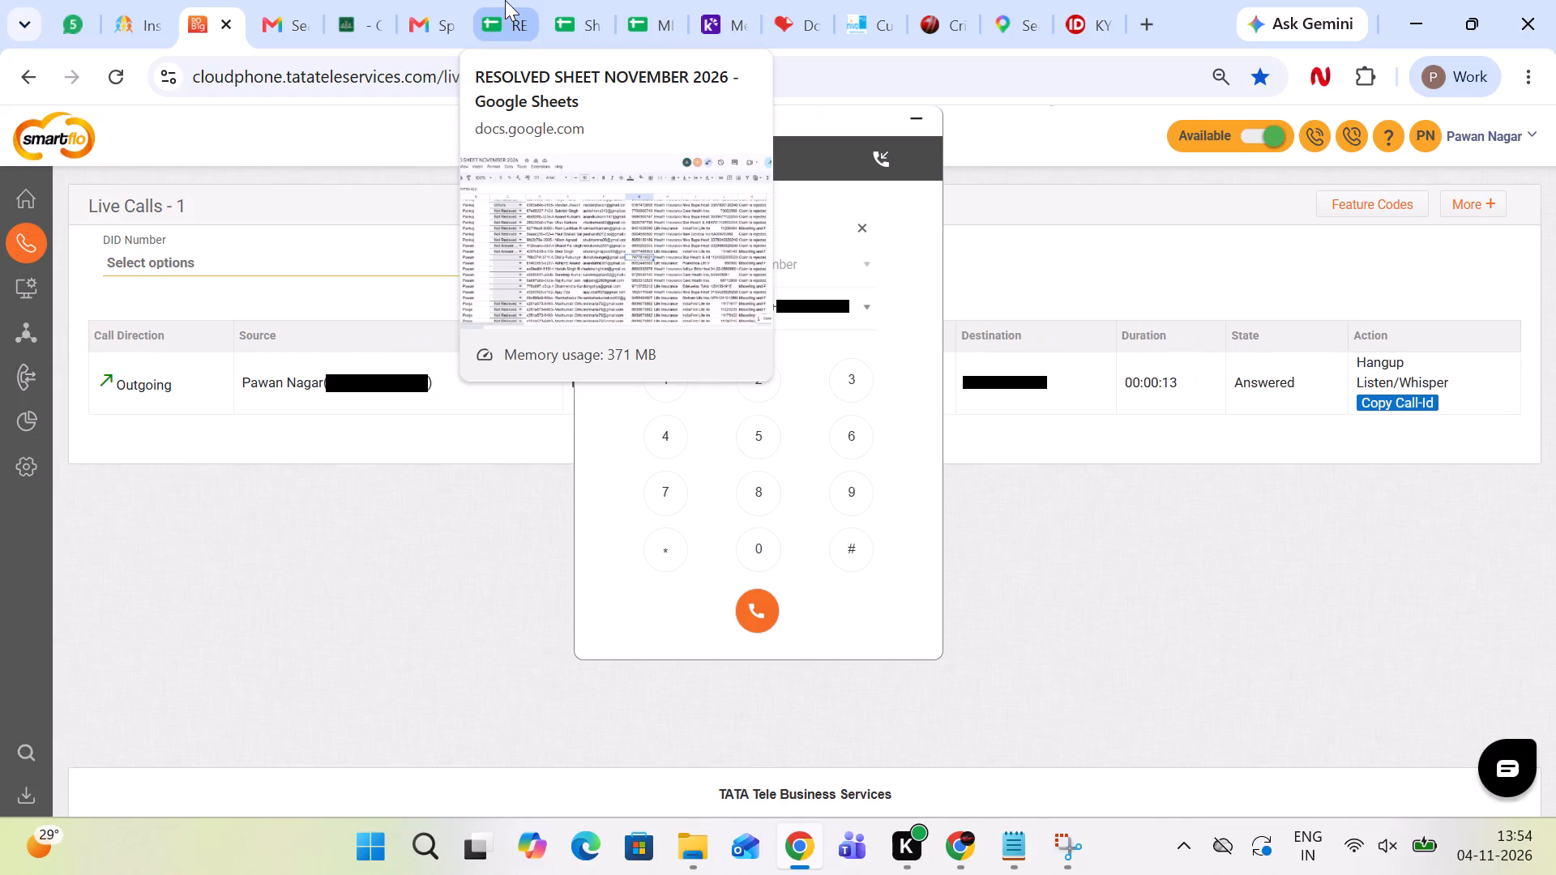
Copy the latest description, "Amount not rcvd", from the row 112 customer's communication log and save it as a new comment.
left_click(117, 0)
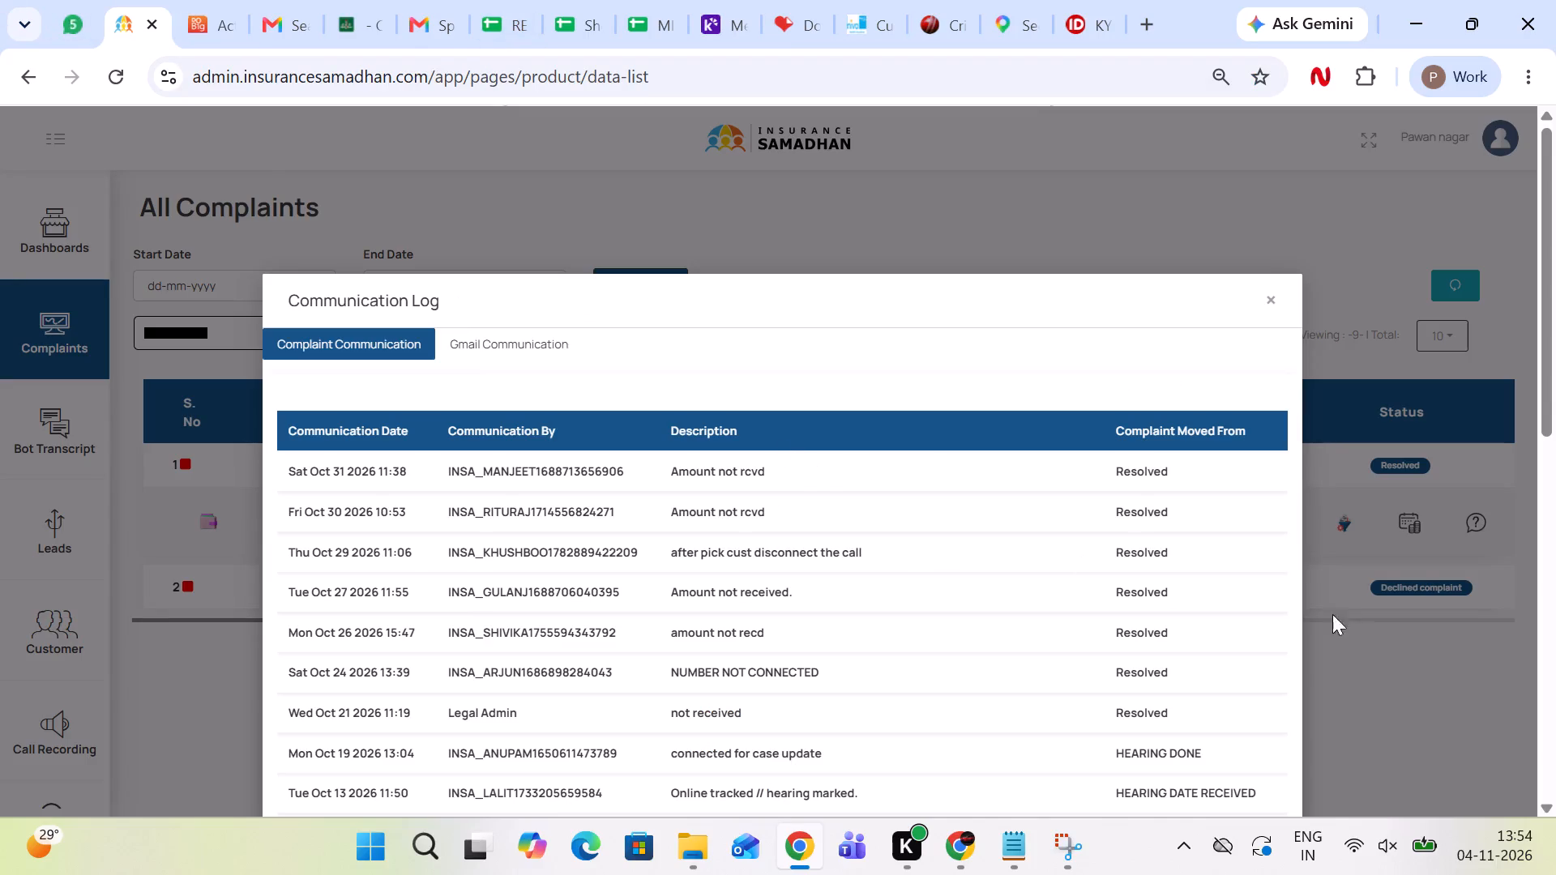
triple_click(738, 467)
right_click(738, 467)
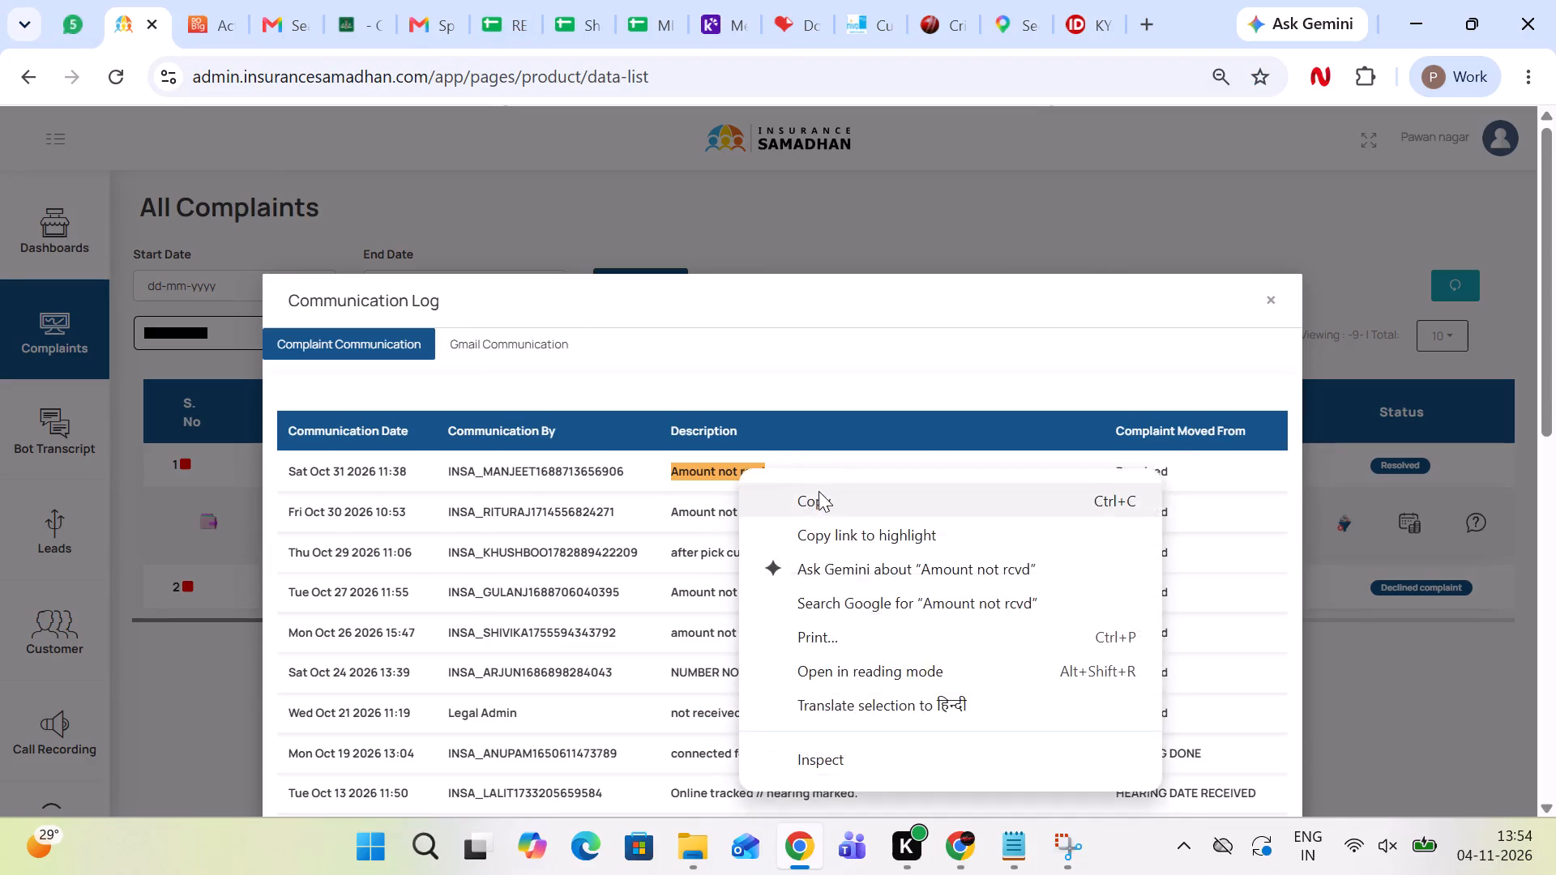
left_click(819, 491)
left_click(1323, 619)
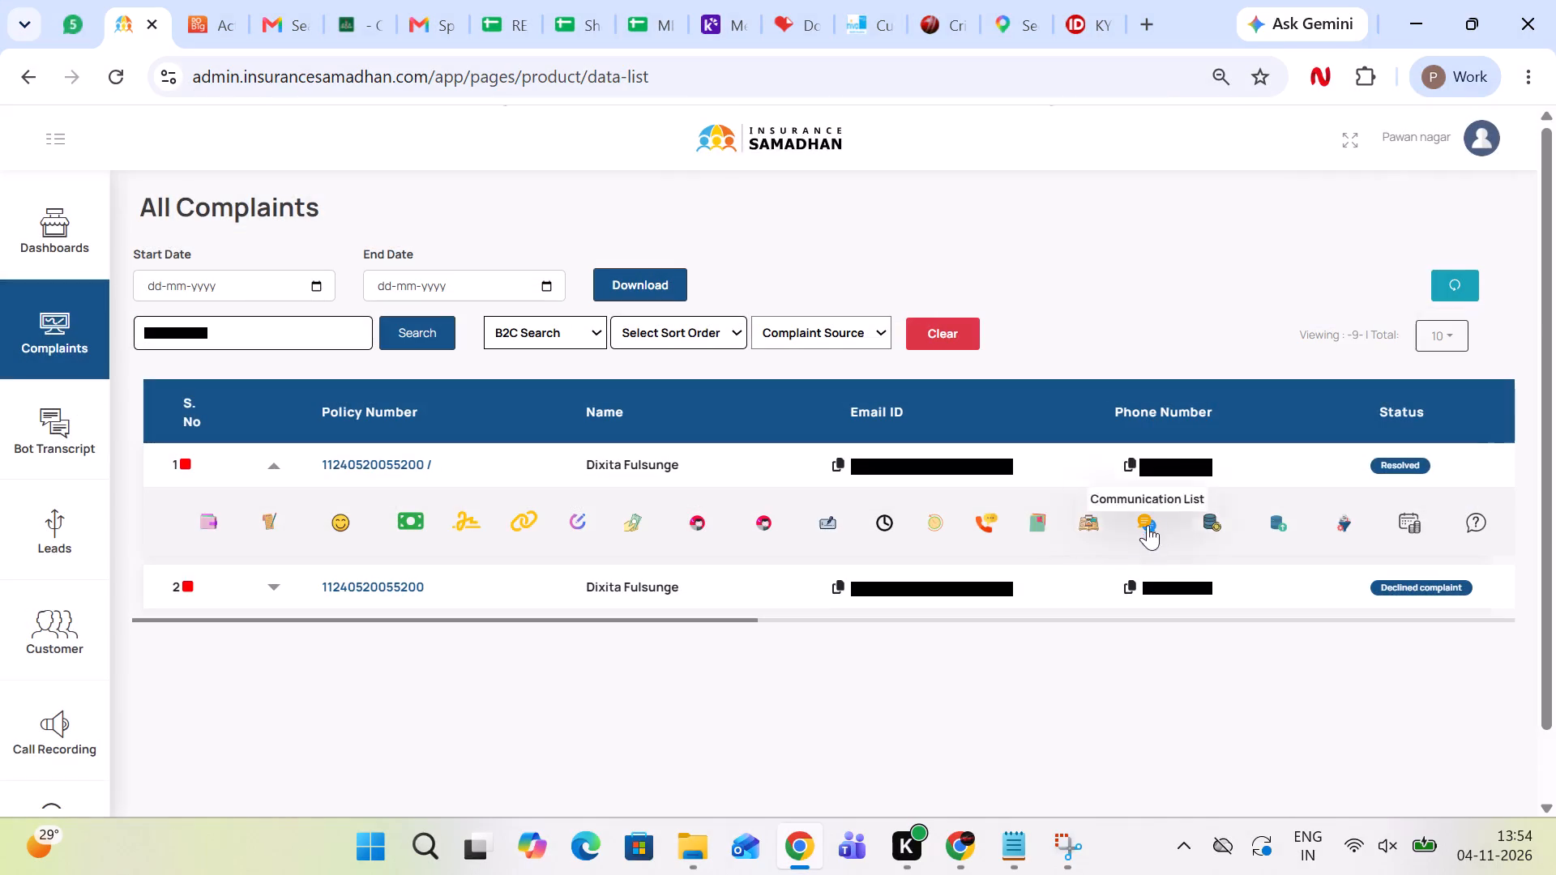
left_click(1156, 522)
scroll(1073, 515, "down", 11)
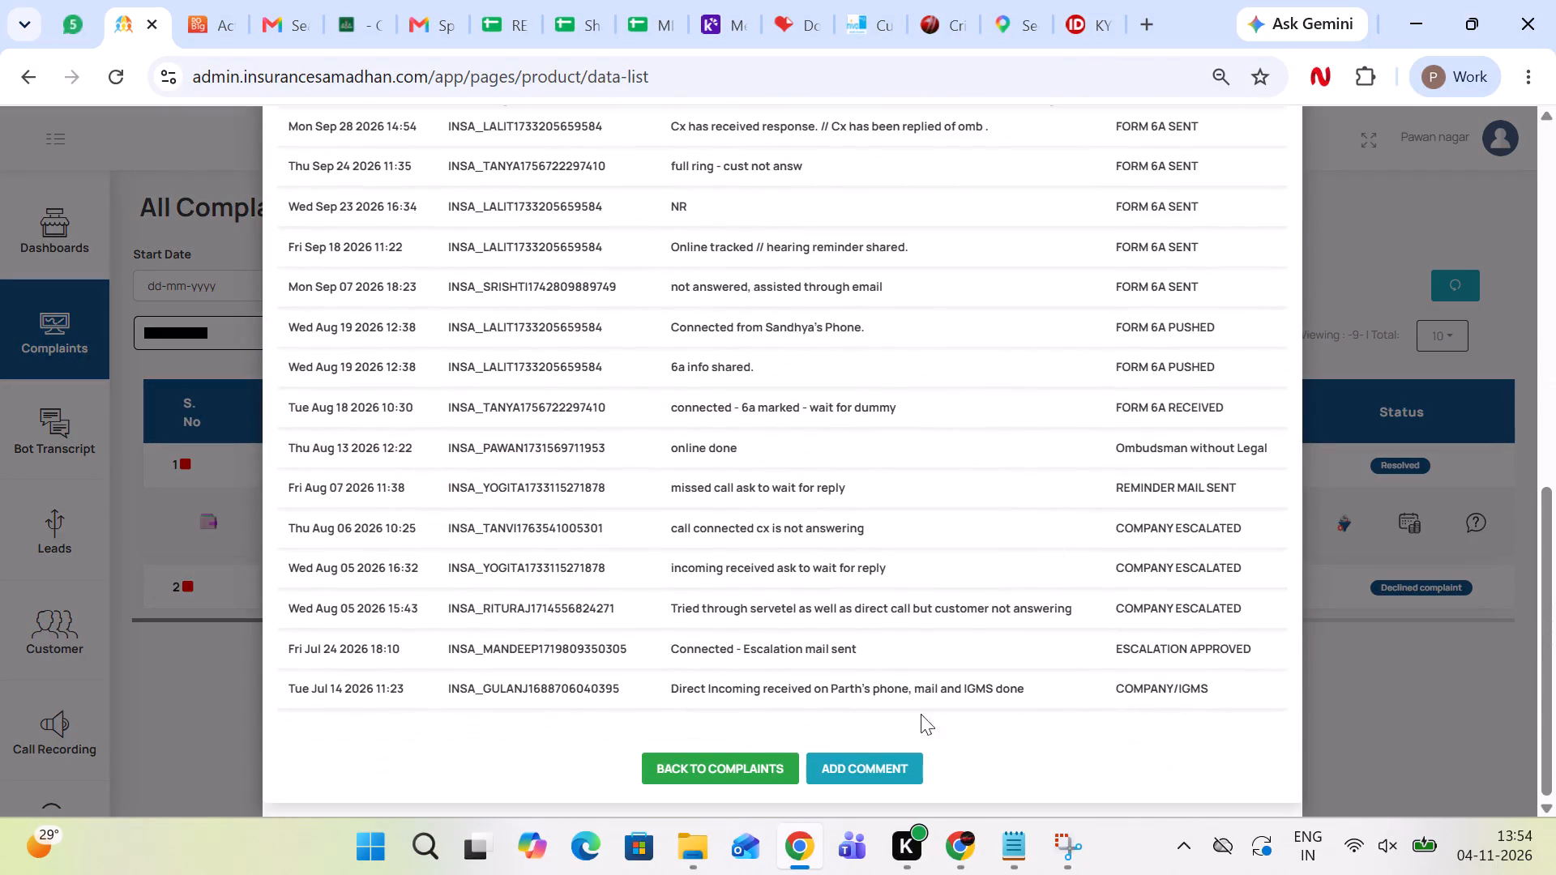
left_click(896, 766)
right_click(778, 534)
left_click(832, 538)
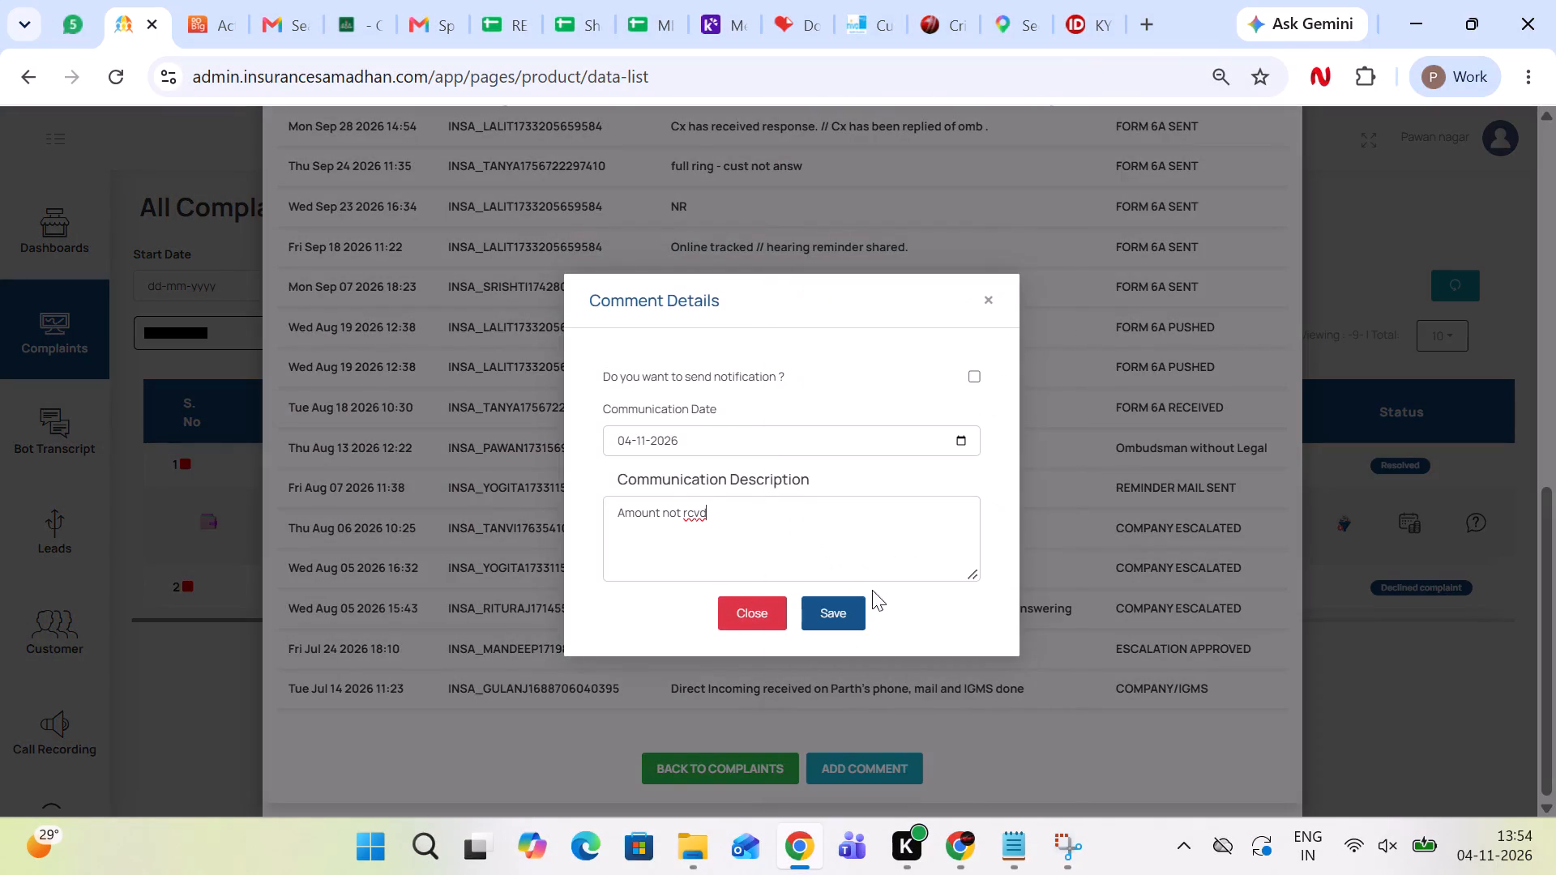
left_click(850, 615)
left_click(1386, 657)
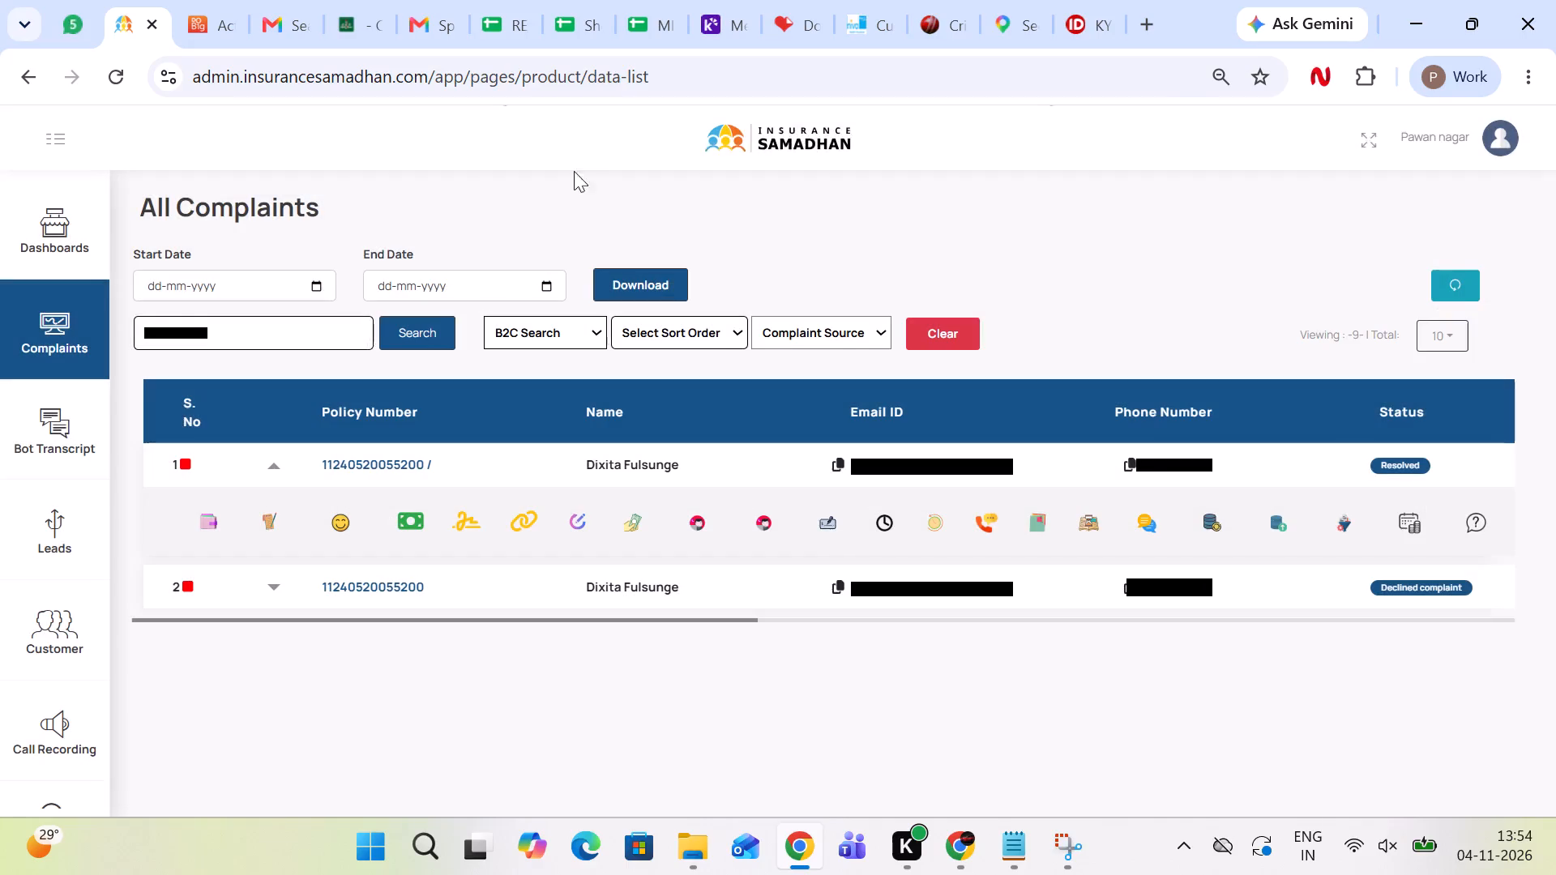
Open the details of the row 112 customer's resolved complaint and review its Resolution section.
left_click(421, 476)
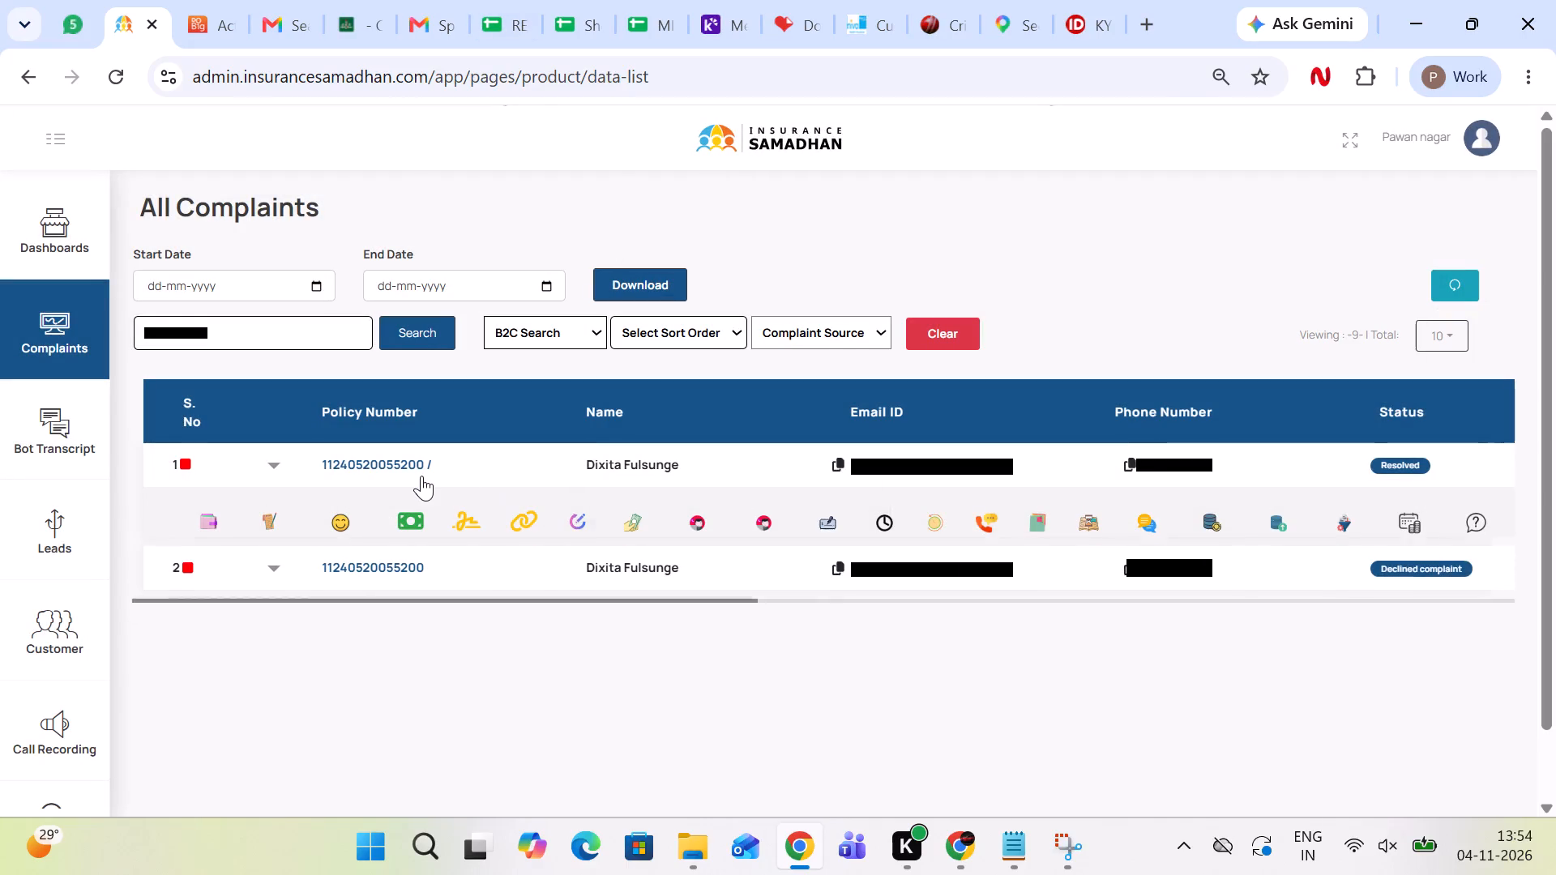
left_click(421, 464)
left_click(580, 288)
scroll(751, 421, "down", 1)
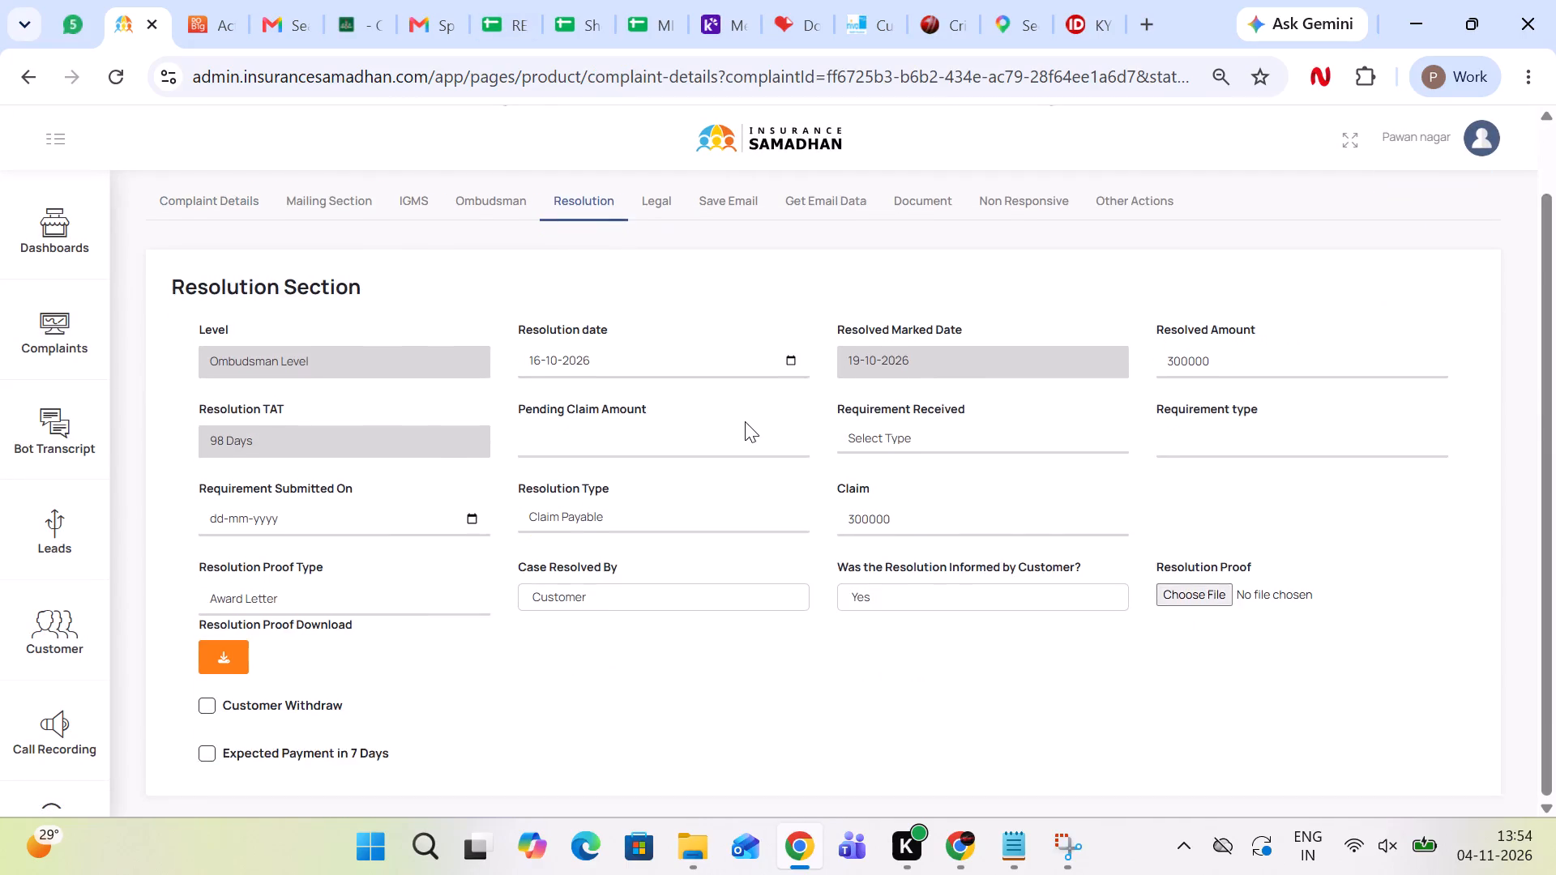
Check the complaint comments and re-examine the Resolution section of the row 112 customer's complaint.
scroll(745, 396, "up", 2)
left_click(797, 348)
left_click(818, 348)
scroll(784, 362, "up", 2)
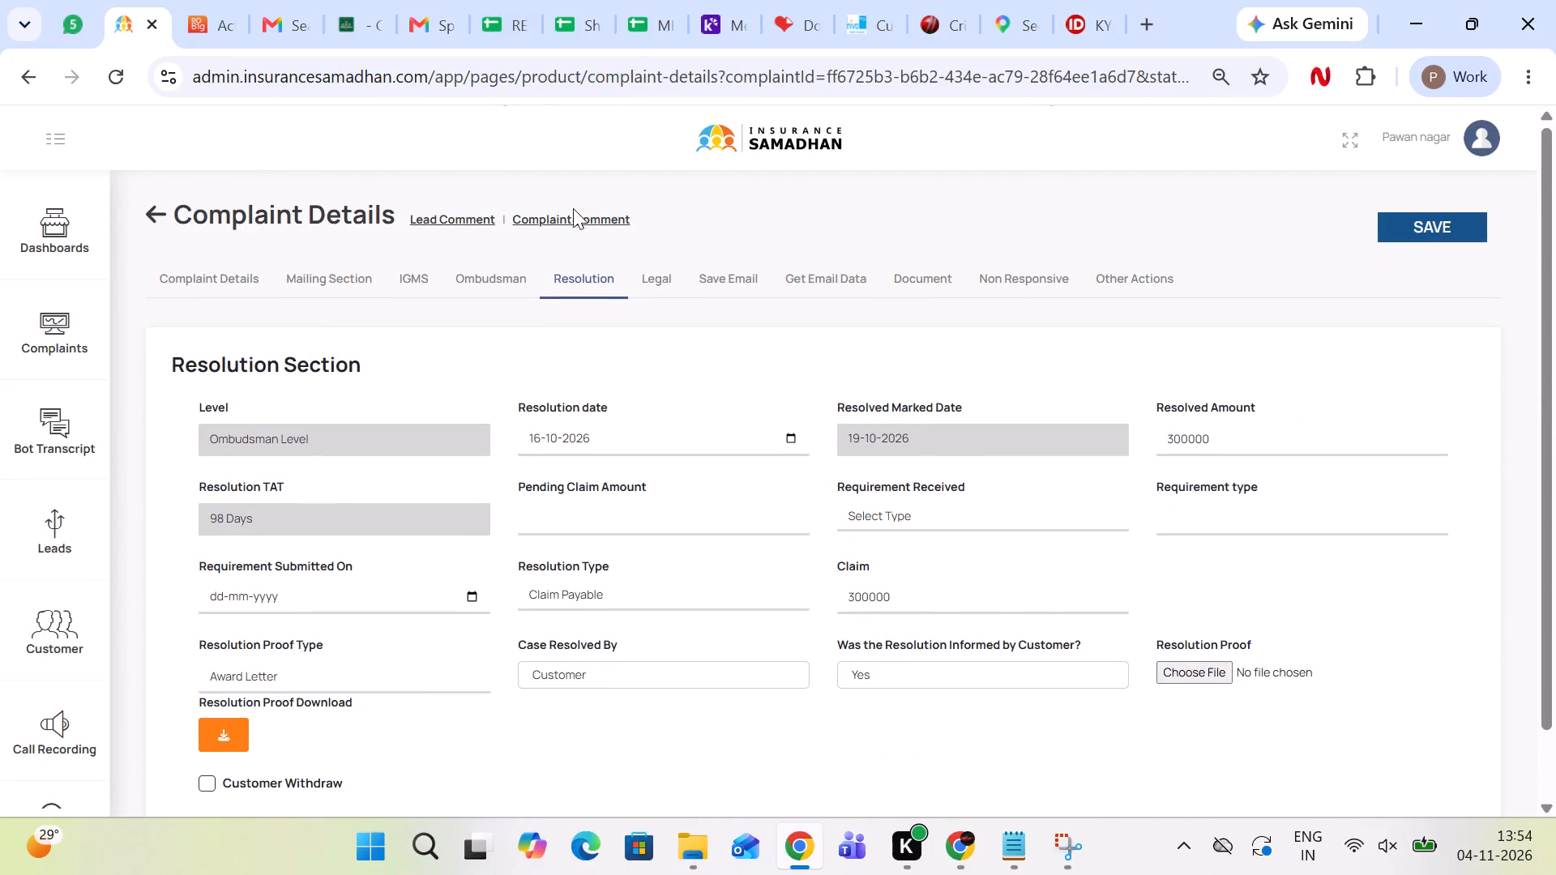
left_click(566, 224)
left_click(838, 220)
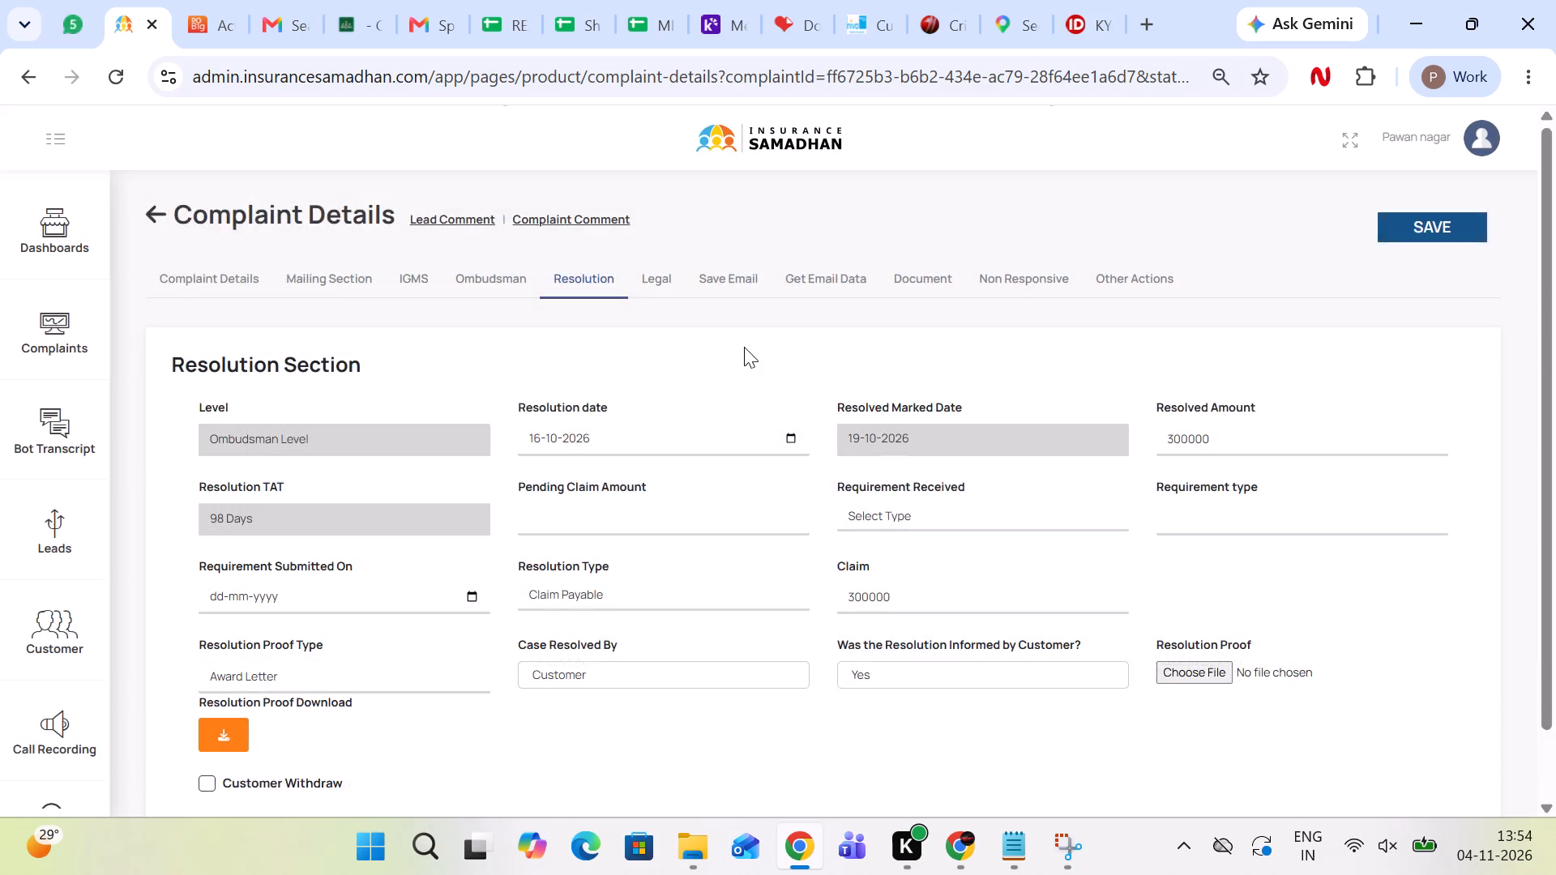
scroll(753, 356, "down", 1)
scroll(754, 356, "up", 1)
left_click(746, 352)
left_click(815, 354)
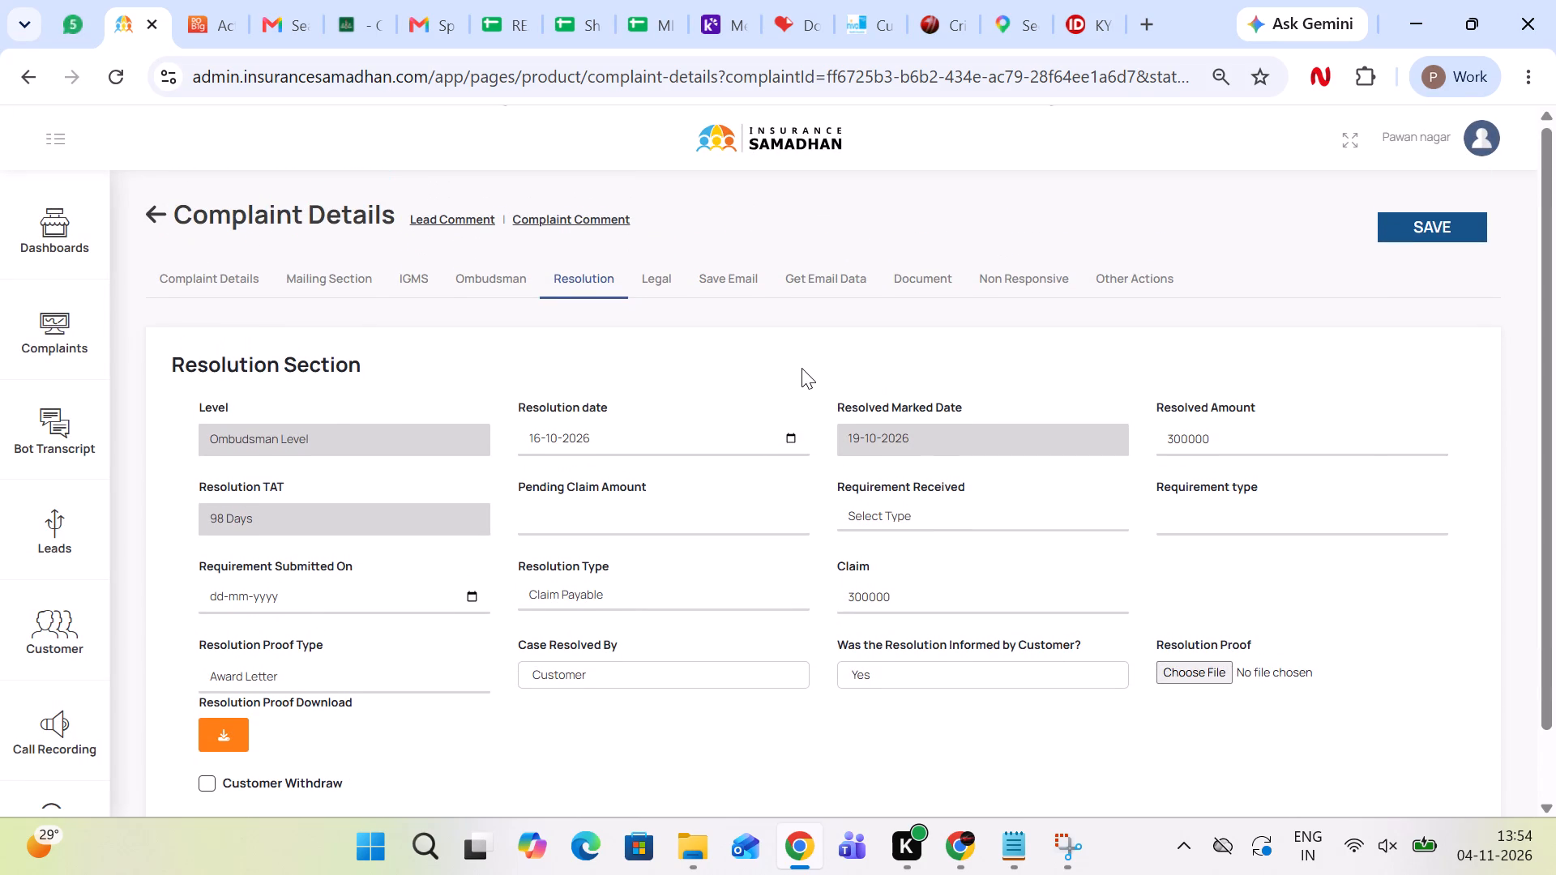
scroll(802, 368, "up", 1)
scroll(799, 367, "down", 1)
scroll(798, 369, "up", 2)
In the November 2026 resolved sheet, set the row 112 customer's payment status in column C to "Not Recieved".
left_click(515, 0)
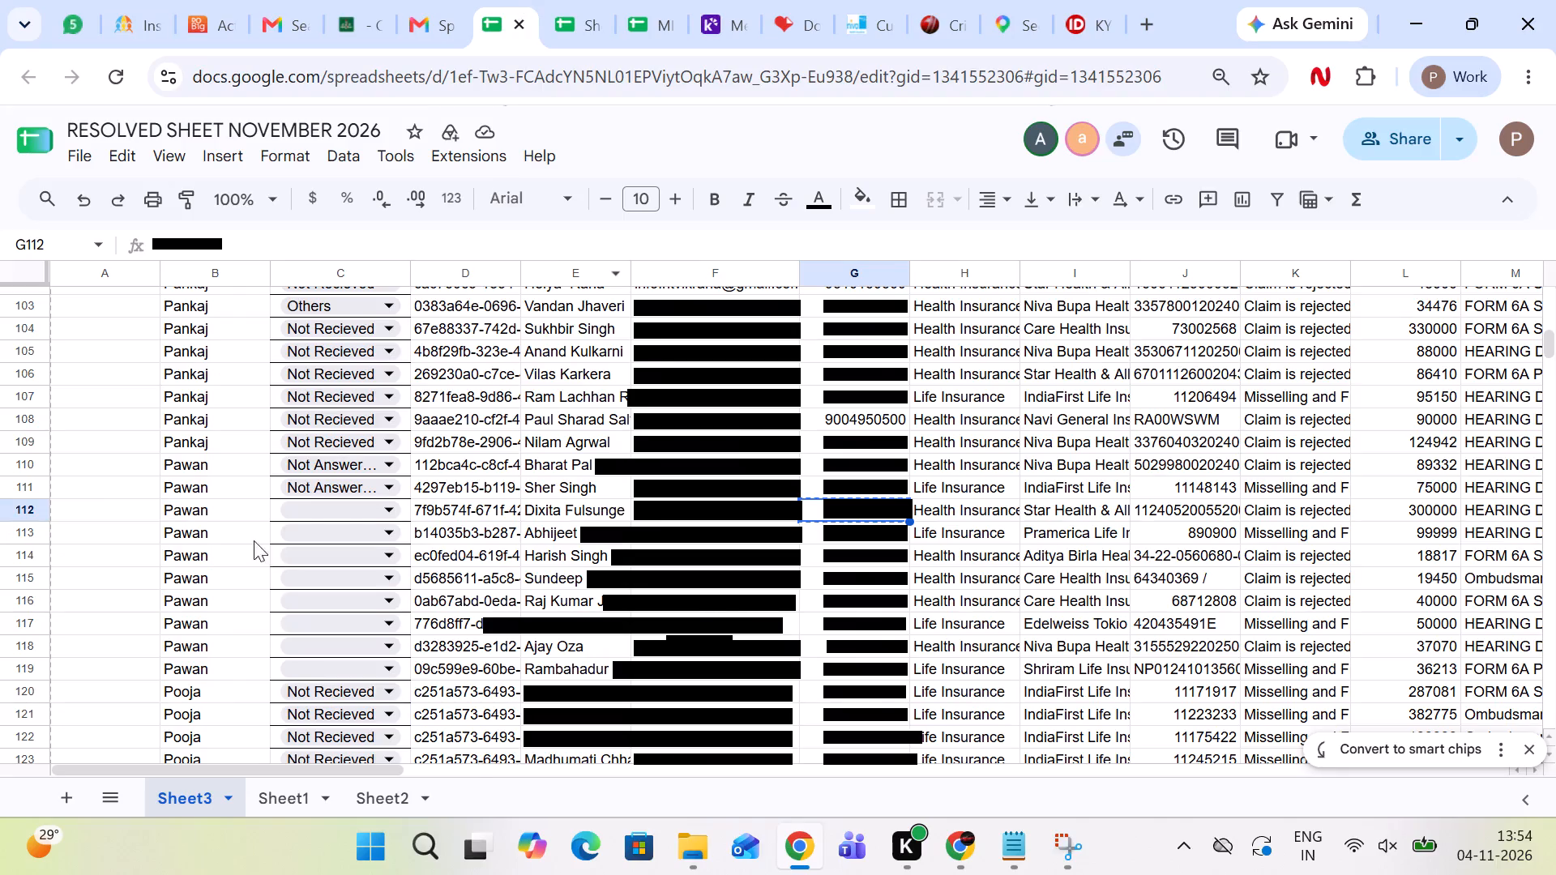
left_click(327, 510)
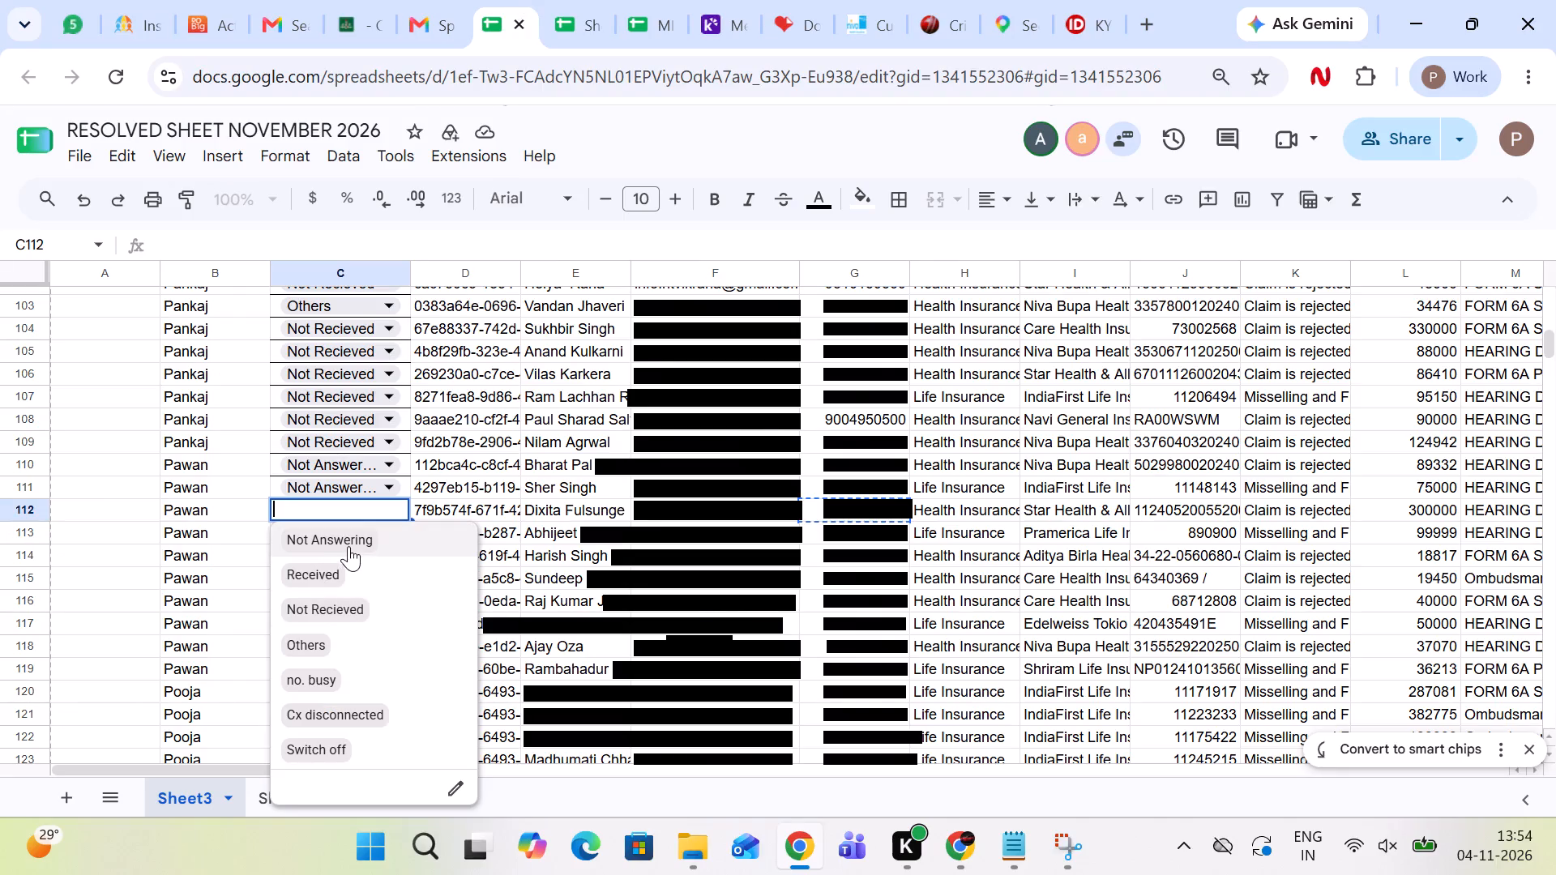
left_click(353, 604)
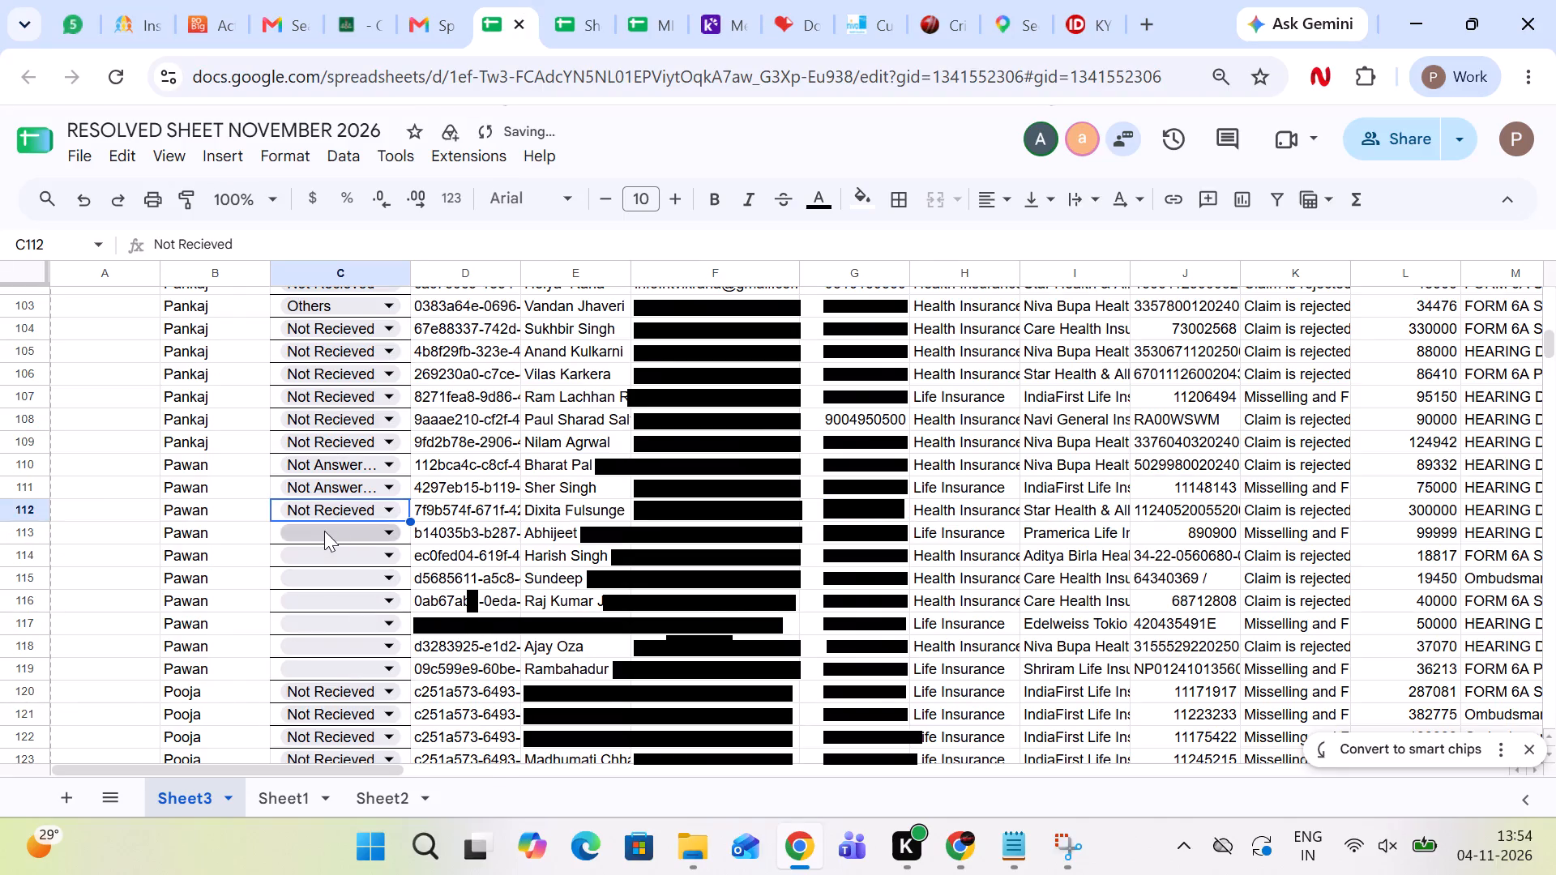
Copy the next customer's phone number from column G of row 113.
right_click(853, 522)
right_click(848, 535)
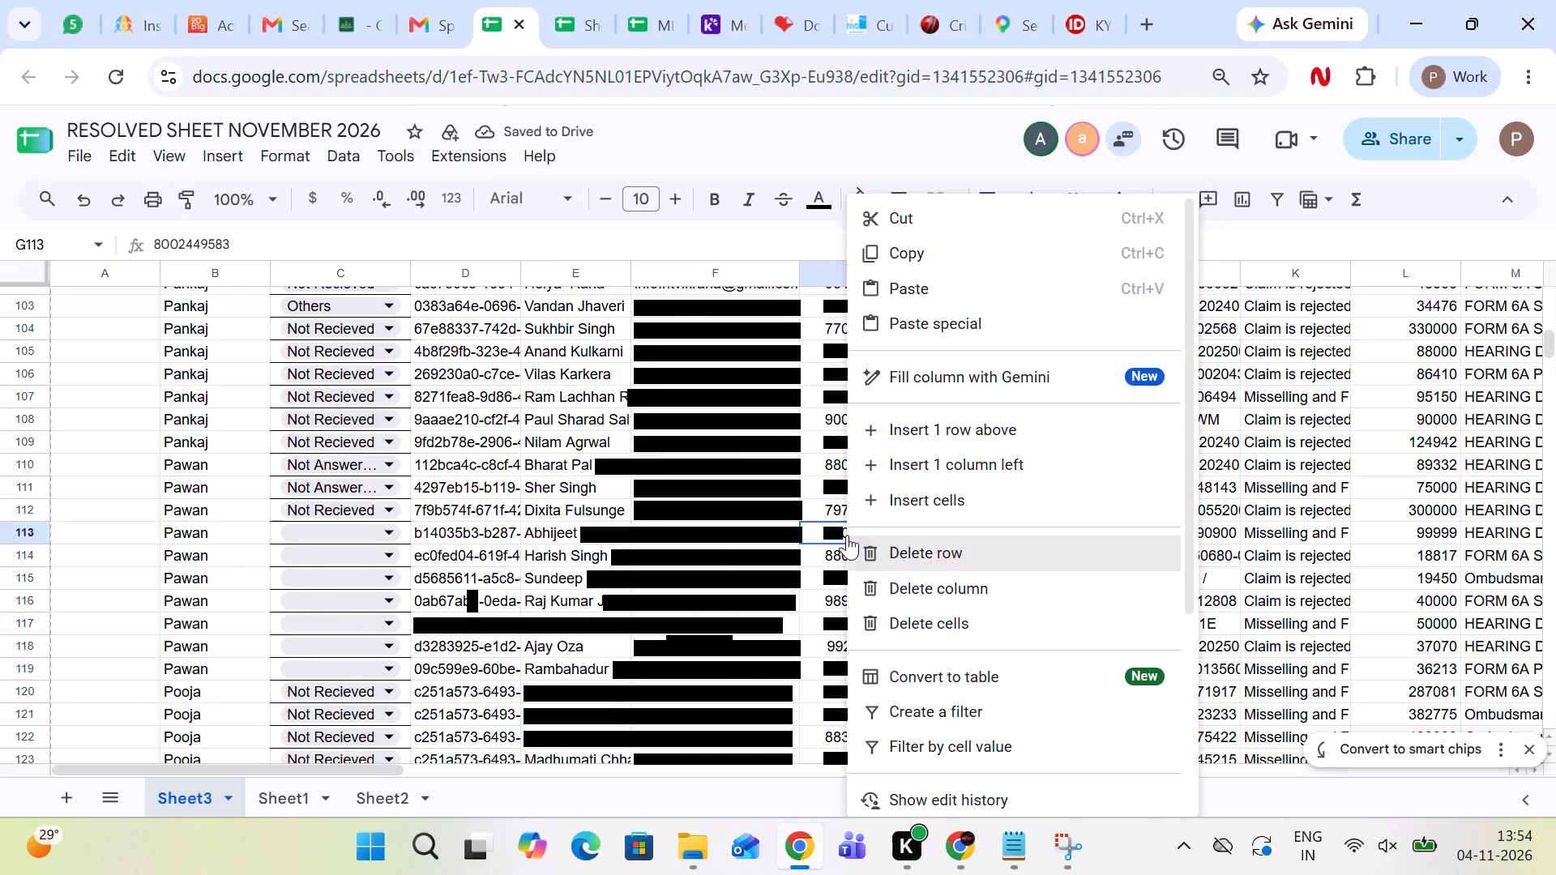
left_click(928, 261)
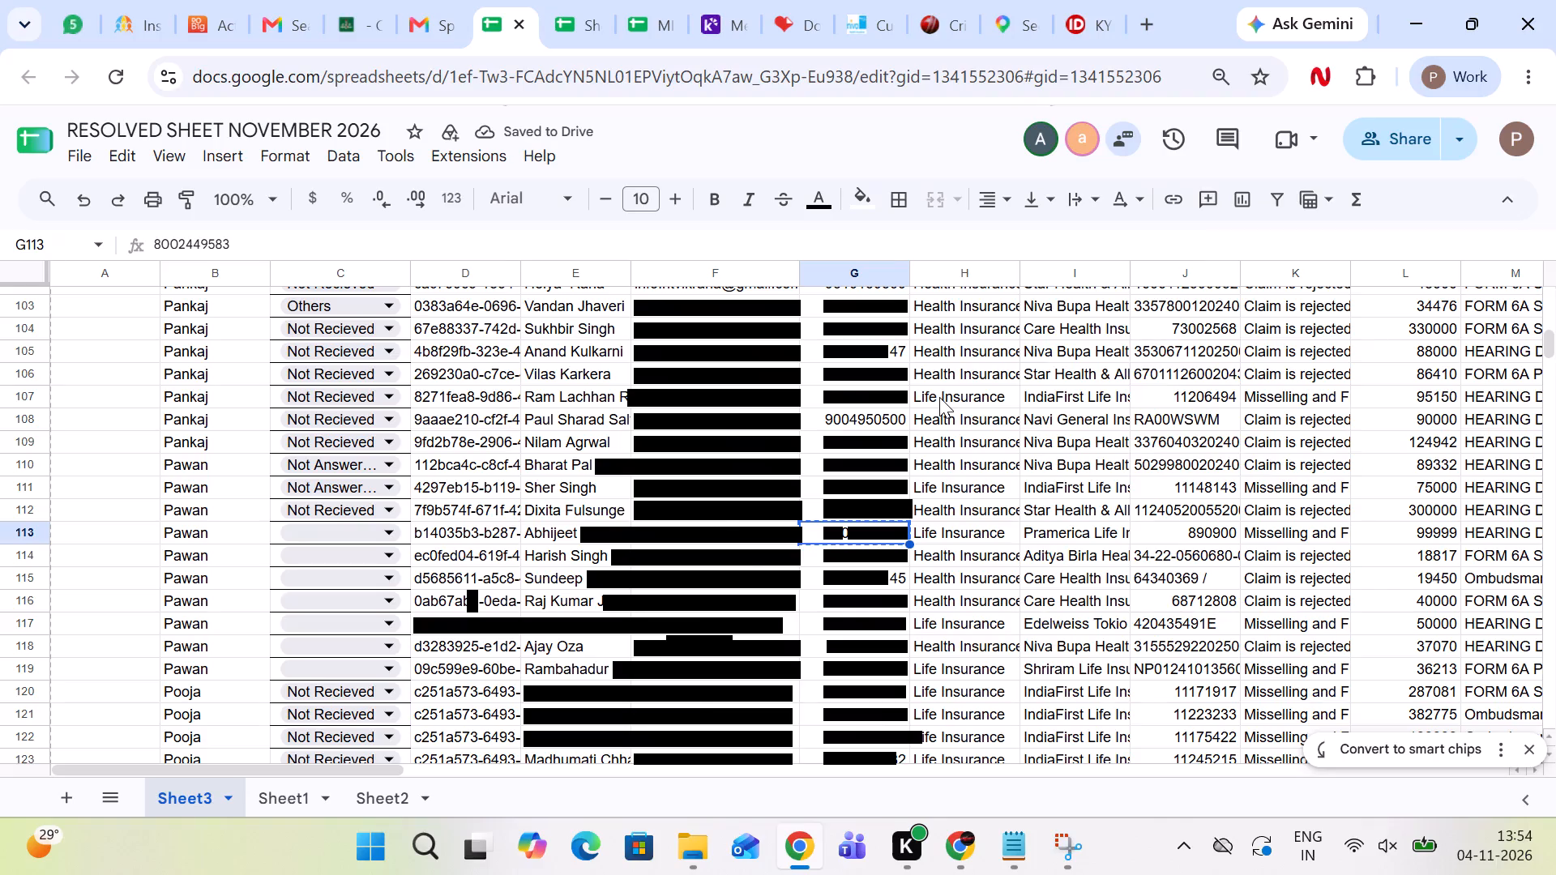
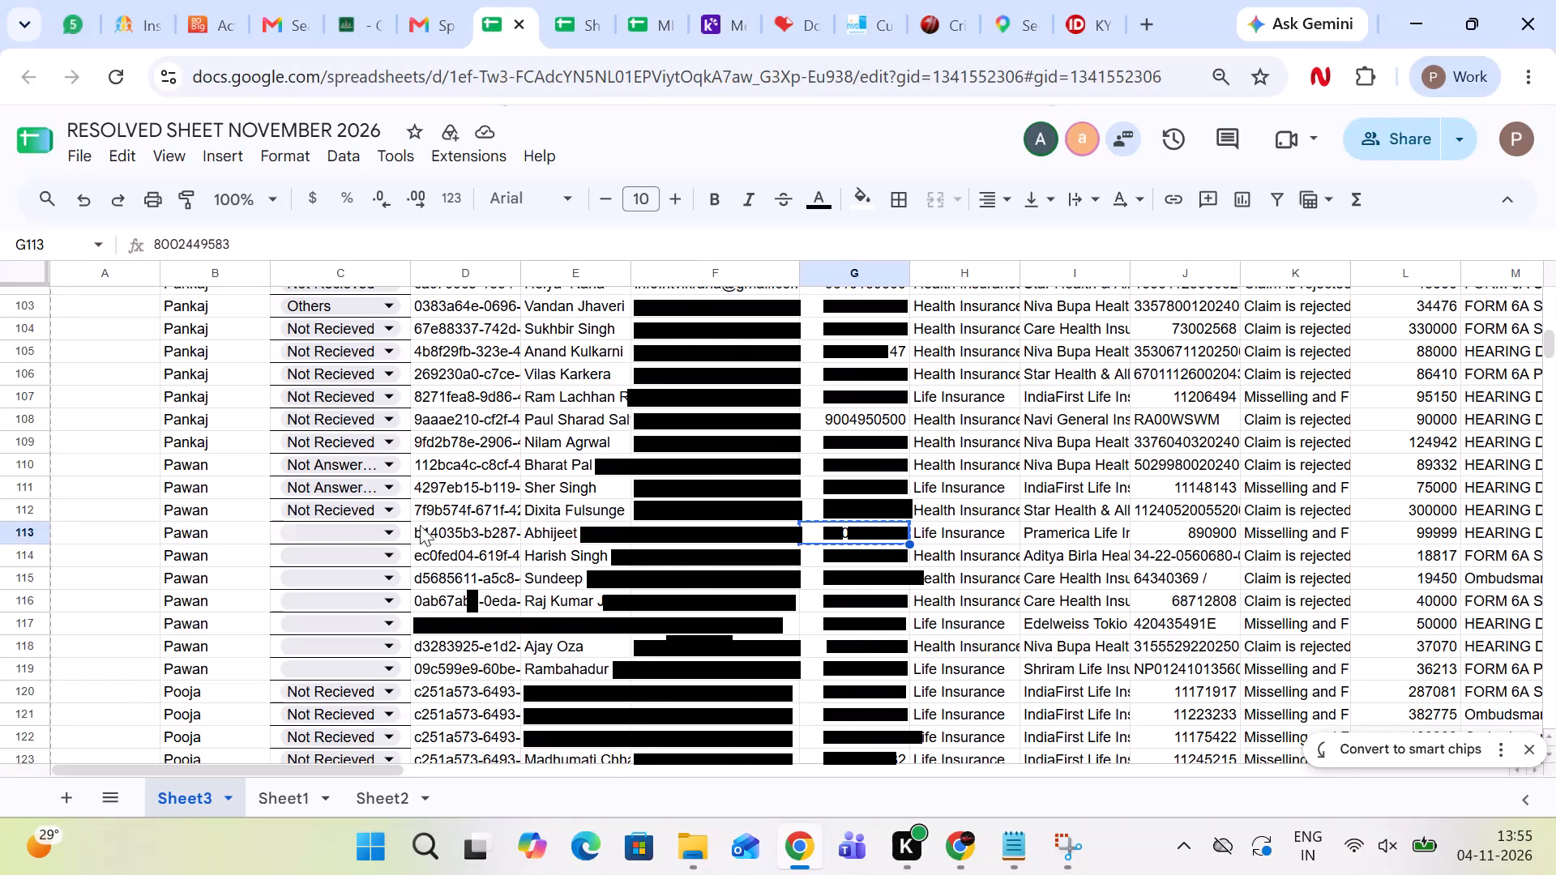
Copy the row 113 customer's phone number from column G and search the Insurance Samadhan complaints list for it.
right_click(843, 536)
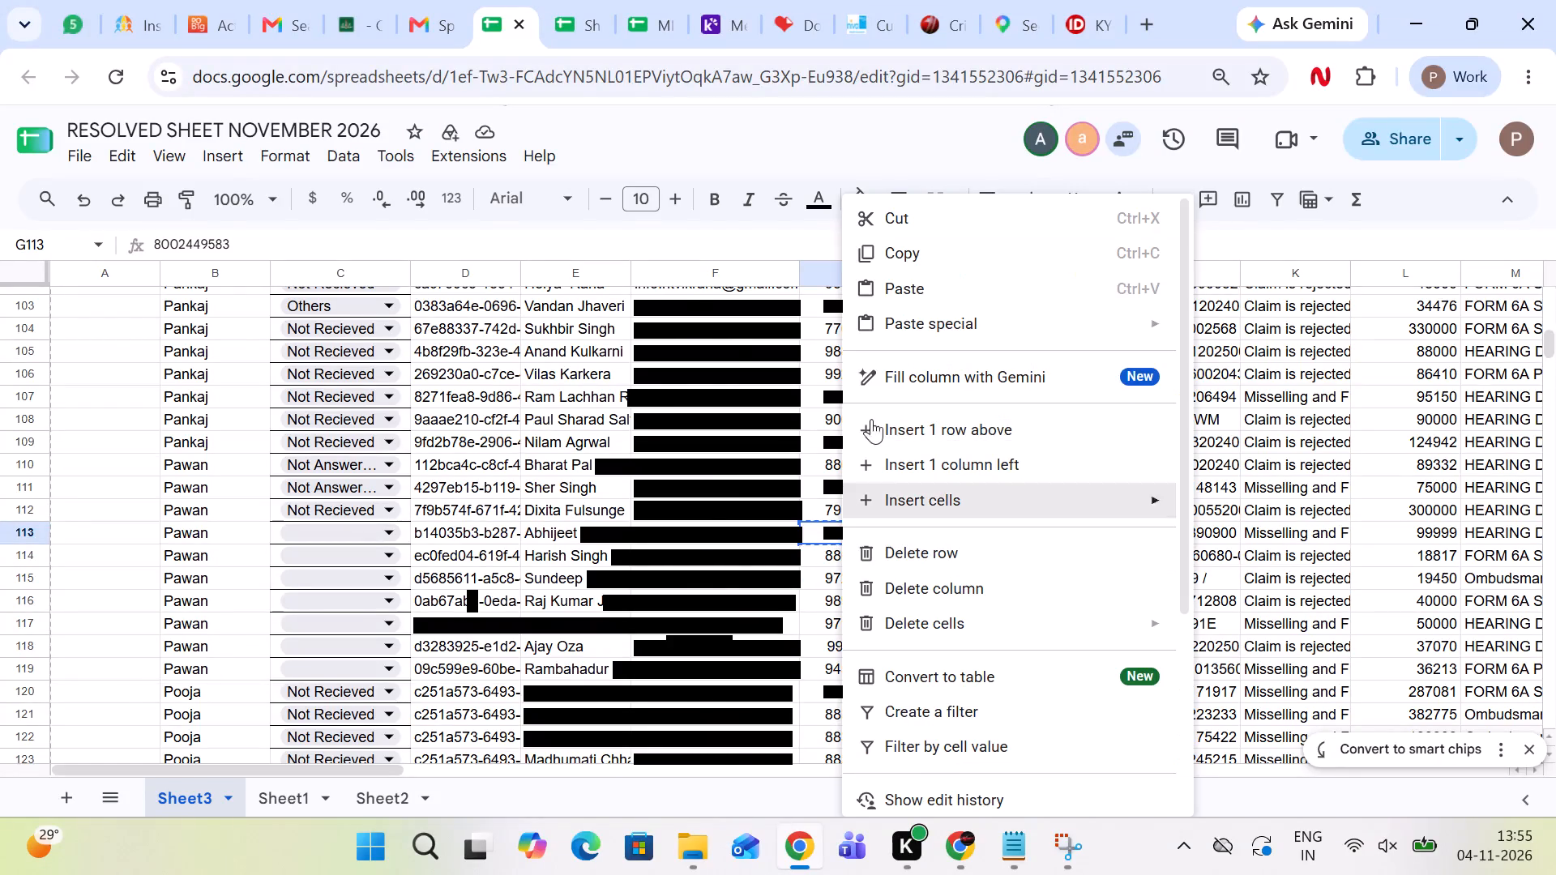
left_click(900, 241)
left_click(138, 0)
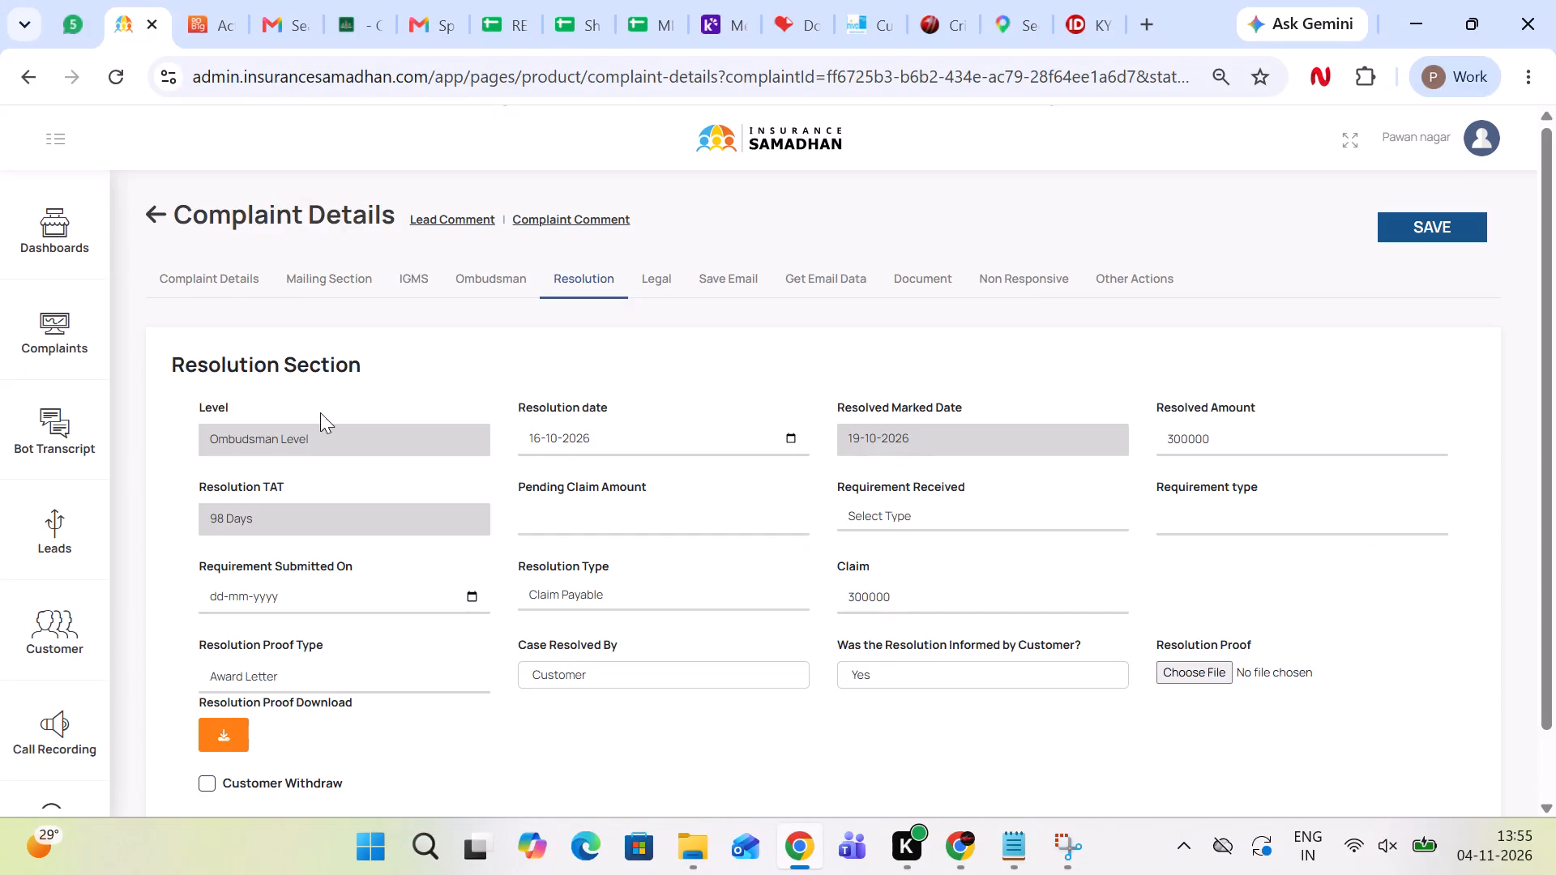
left_click(609, 221)
left_click(534, 224)
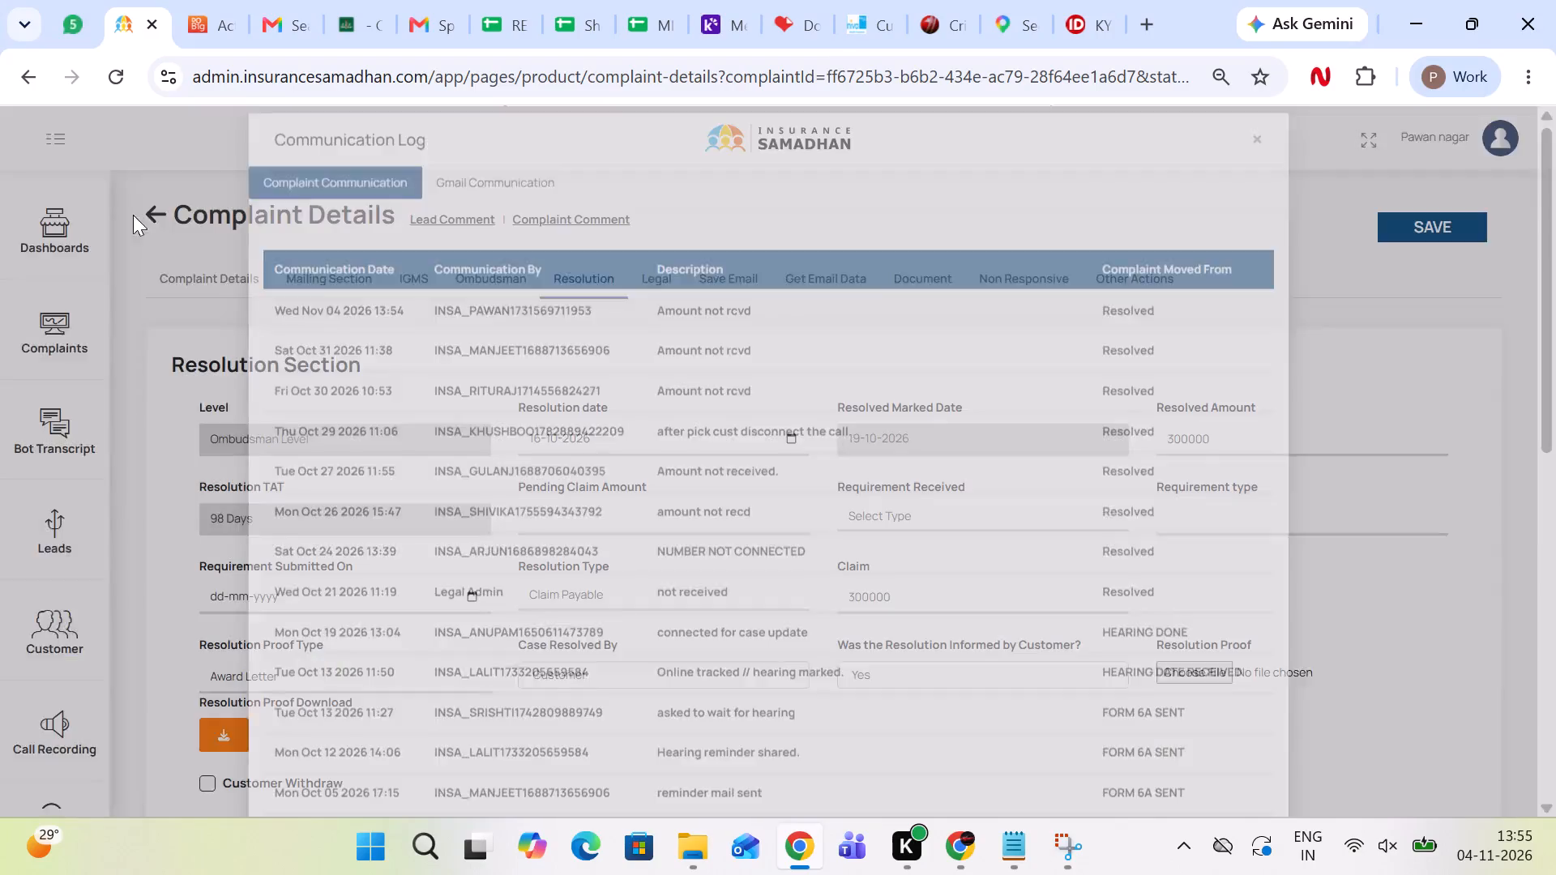
left_click(174, 215)
left_click(163, 218)
double_click(313, 331)
key("ctrl+v")
left_click(428, 327)
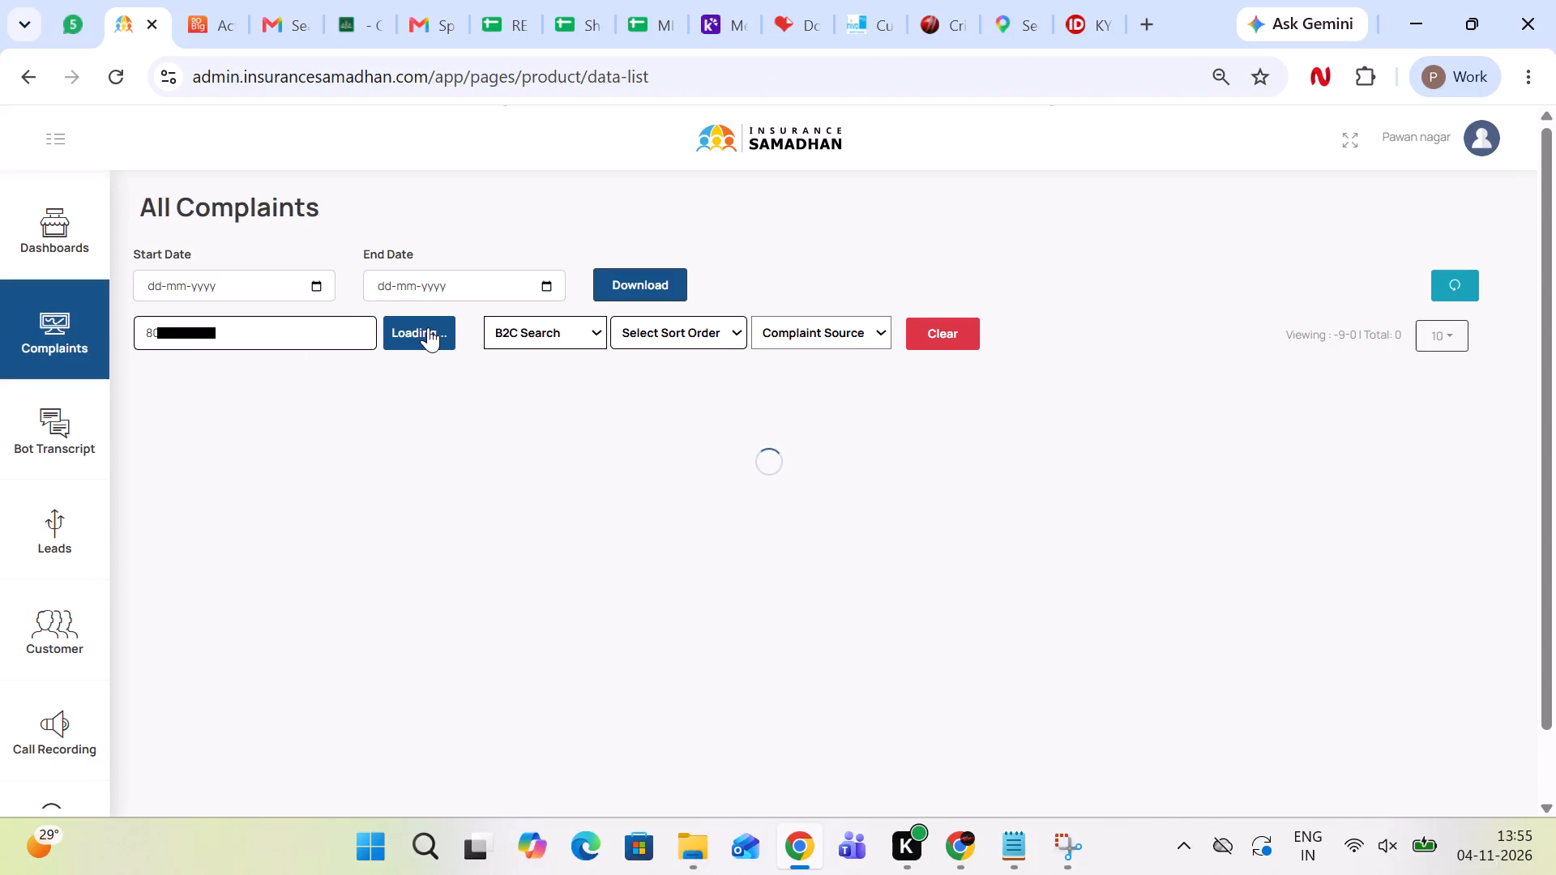
left_click(428, 327)
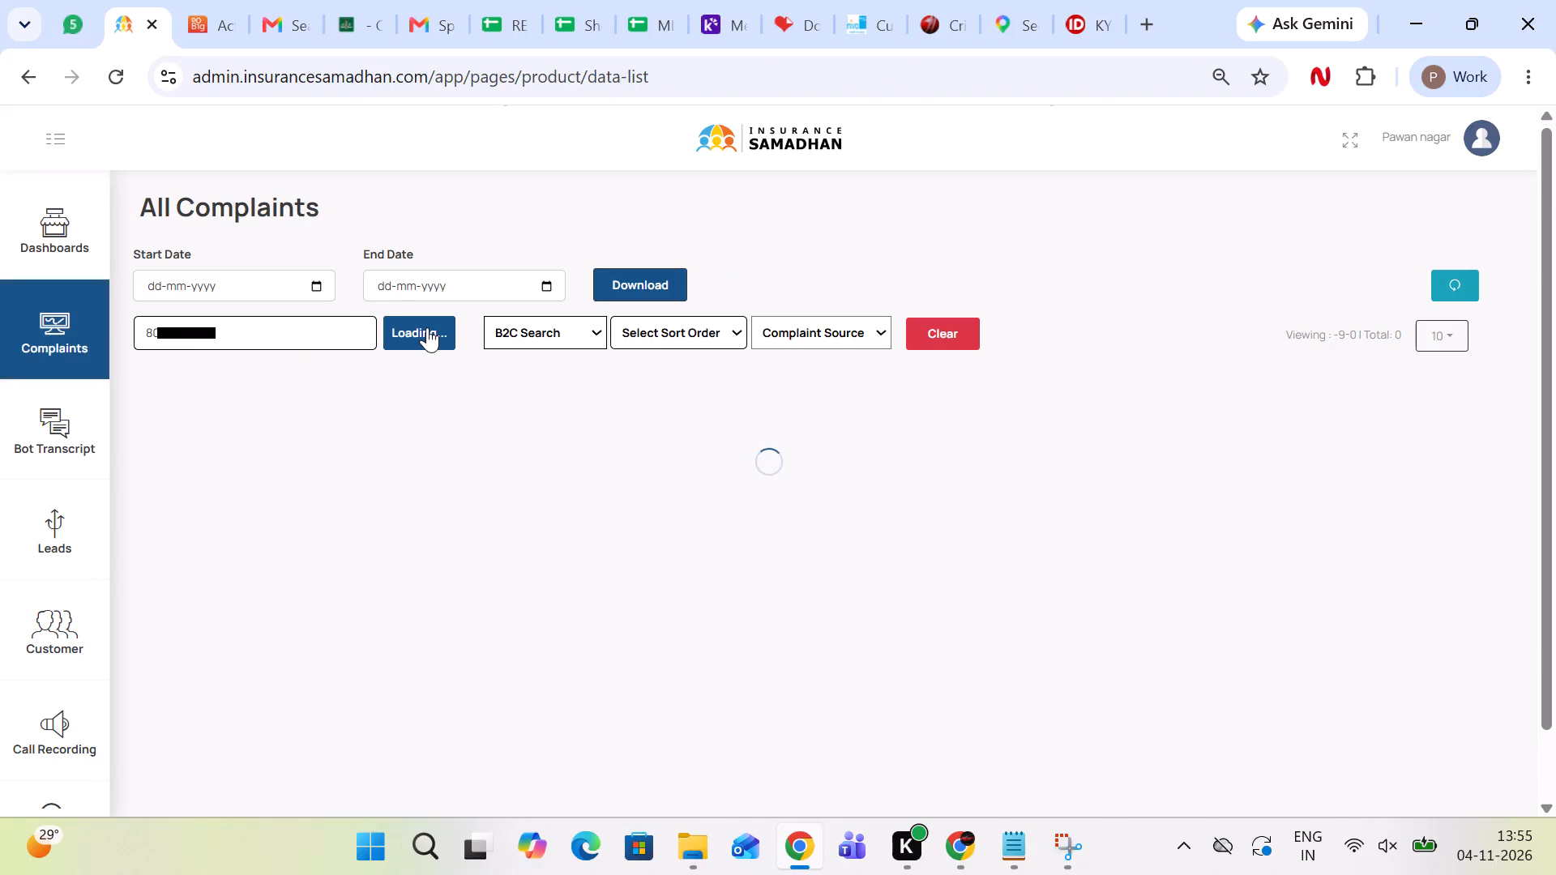
triple_click(427, 327)
triple_click(427, 327)
triple_click(427, 327)
left_click(427, 327)
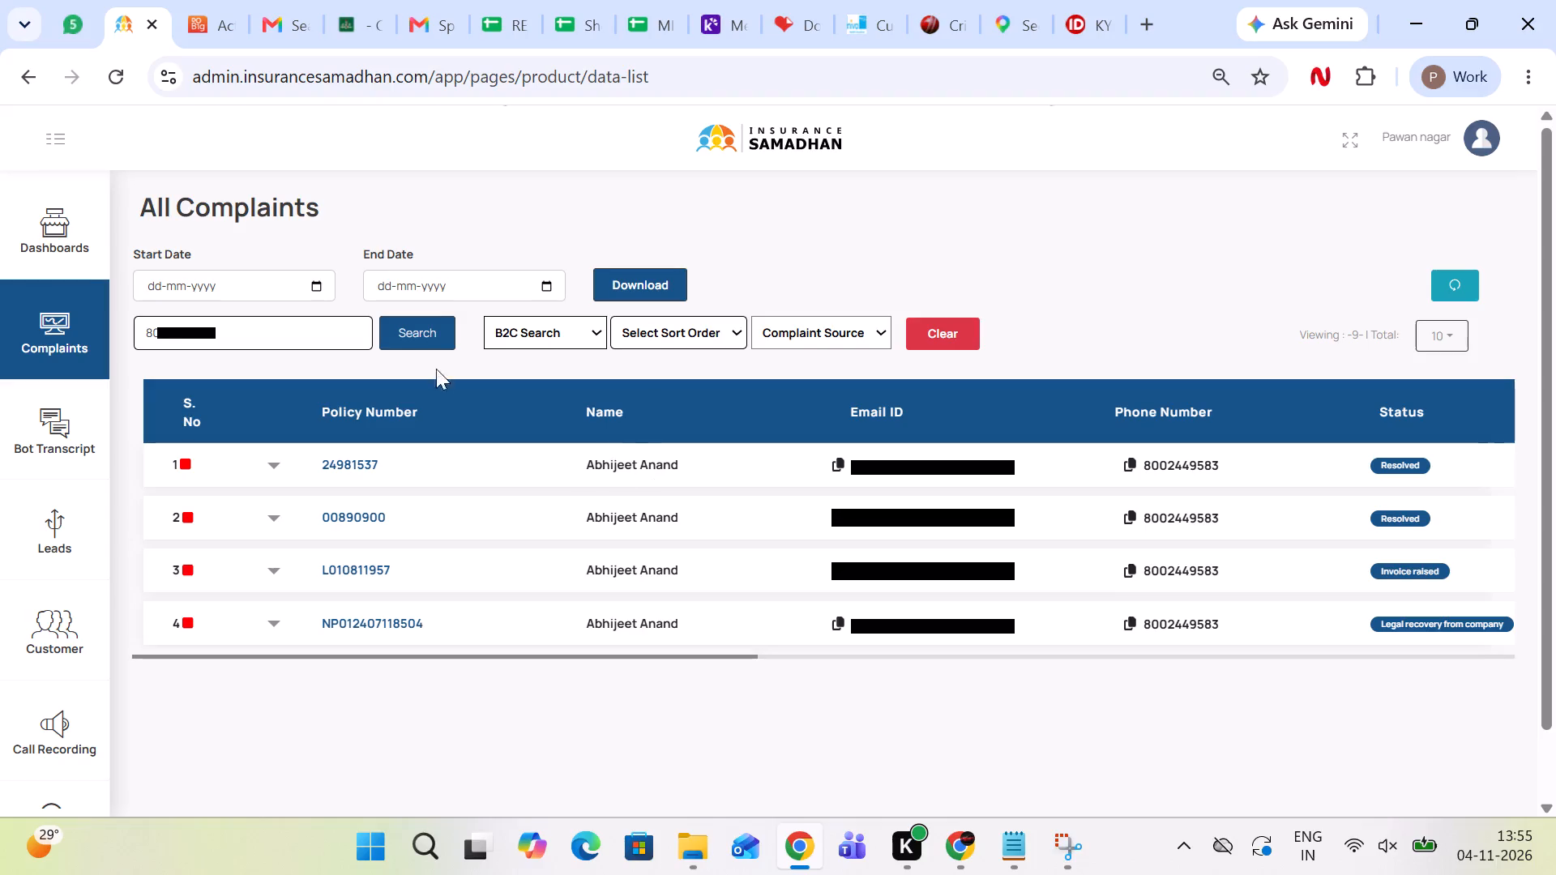
double_click(434, 329)
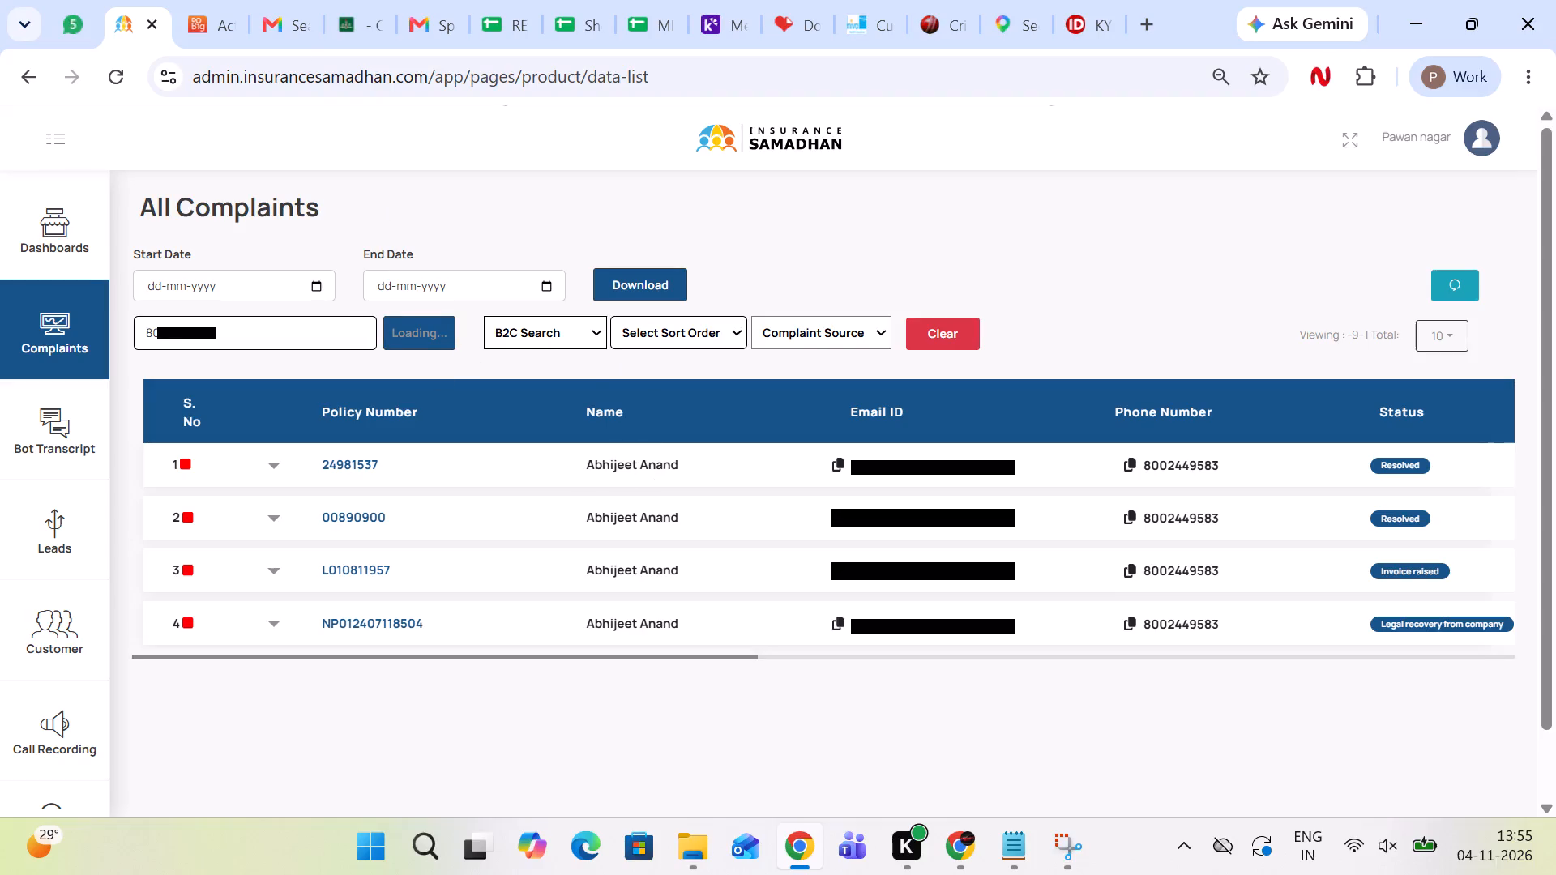
Call the row 113 customer's phone number from the Smartflo dialer.
left_click(231, 0)
double_click(768, 233)
key("ctrl+v")
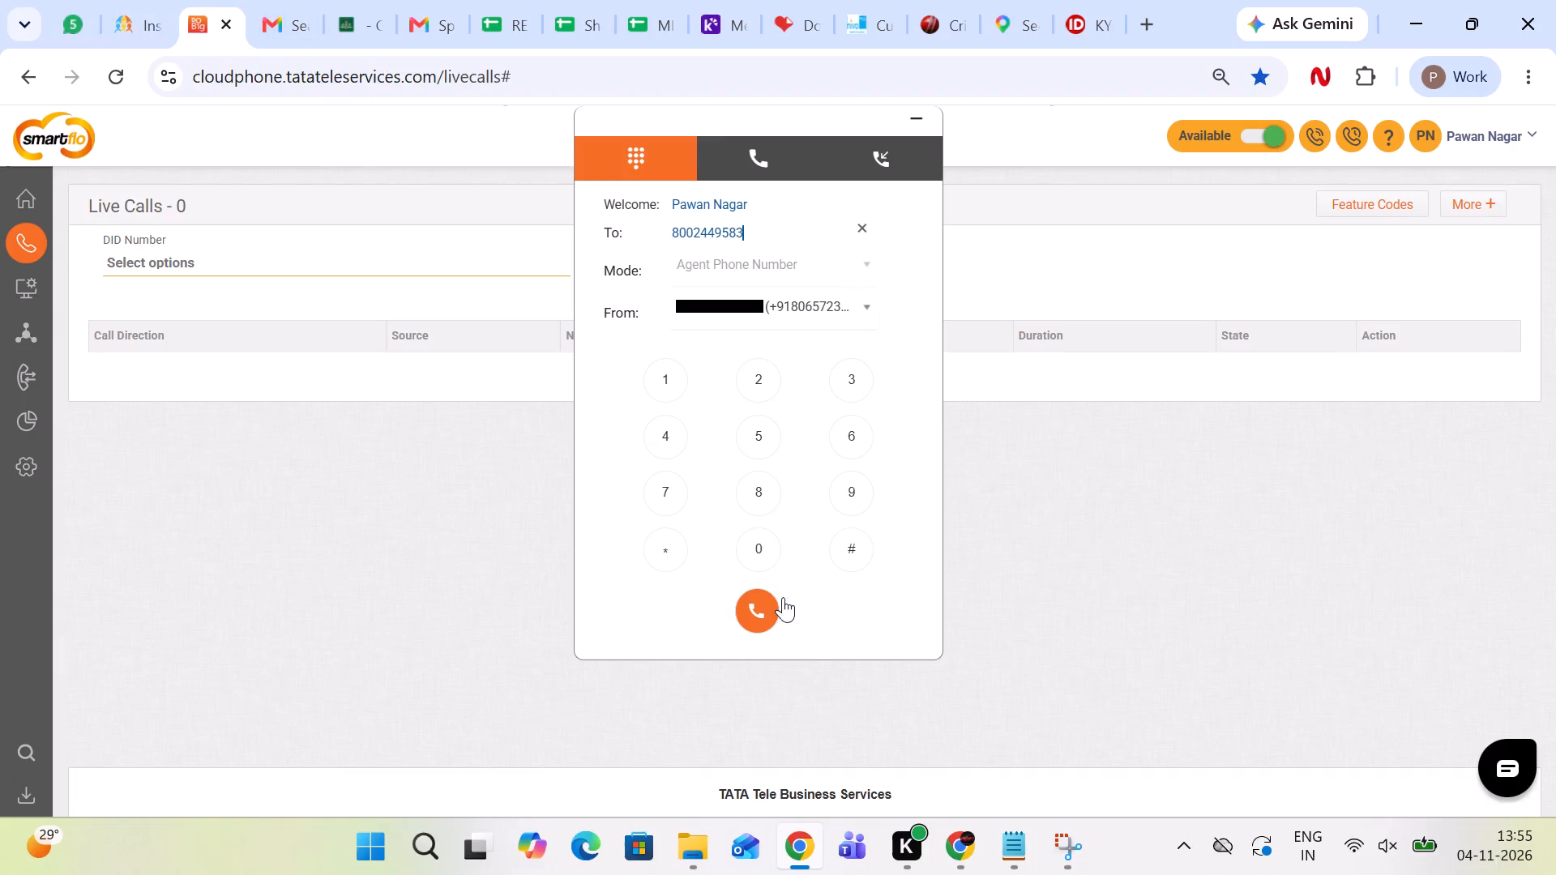
left_click(766, 605)
left_click(104, 0)
left_click(146, 0)
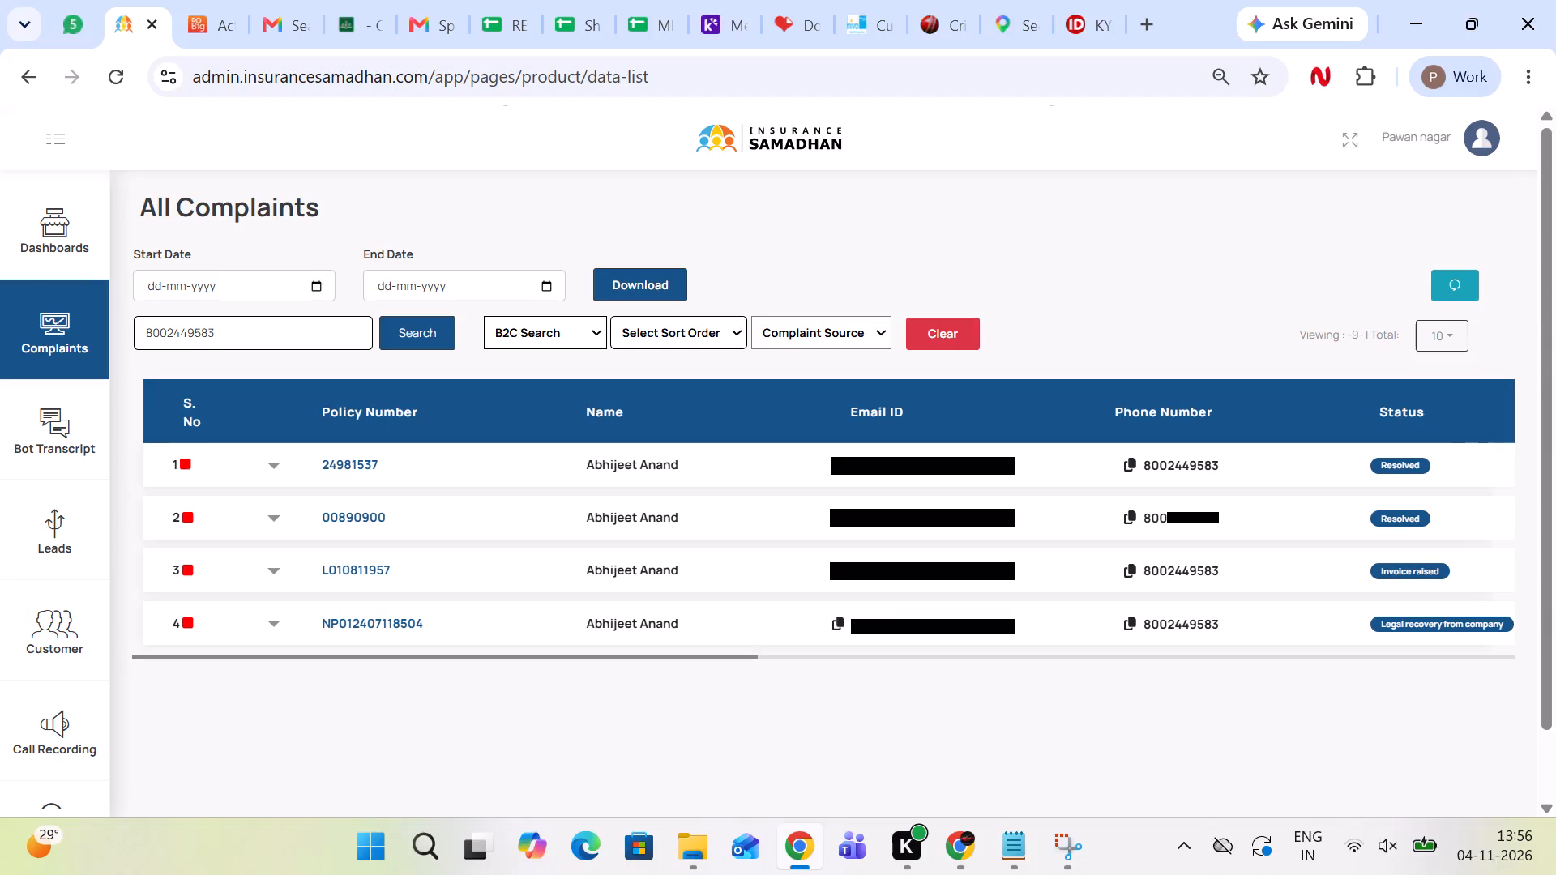
left_click(1103, 469)
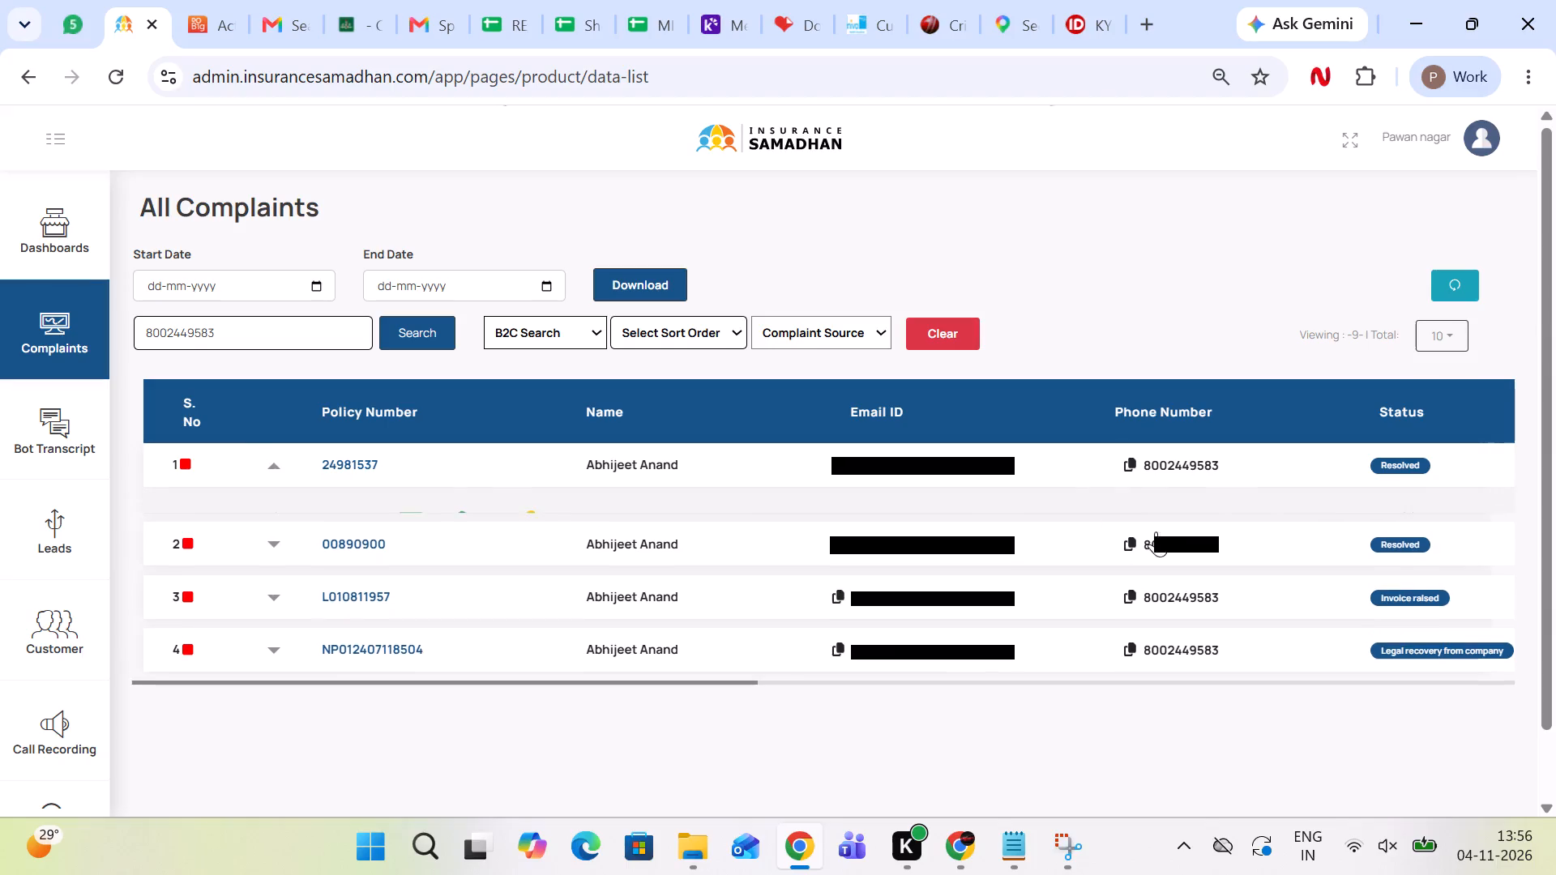
left_click(1158, 524)
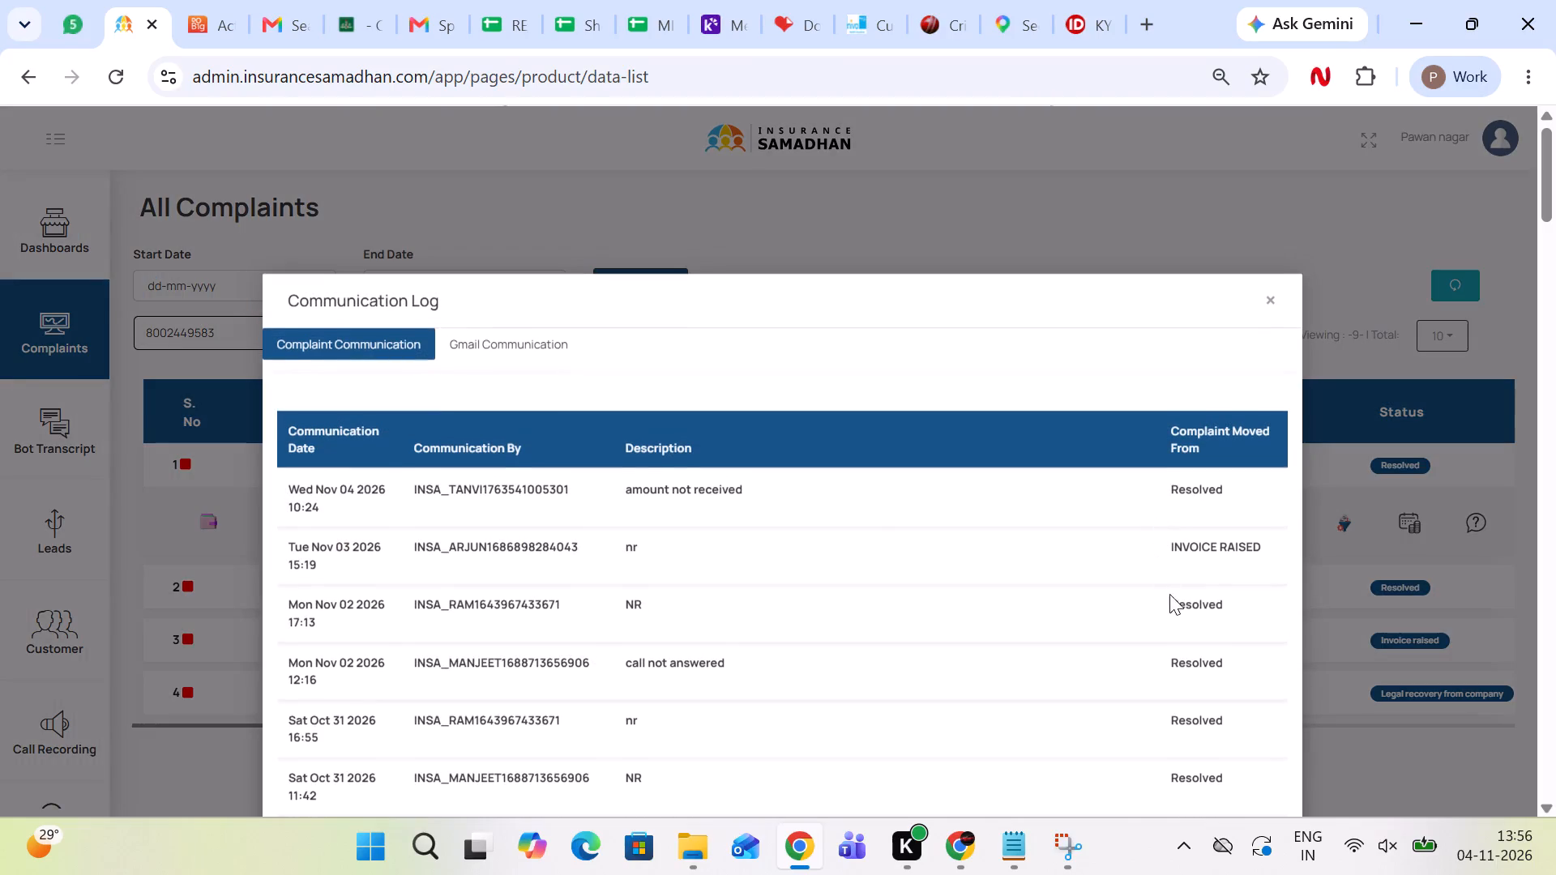
left_click(1337, 563)
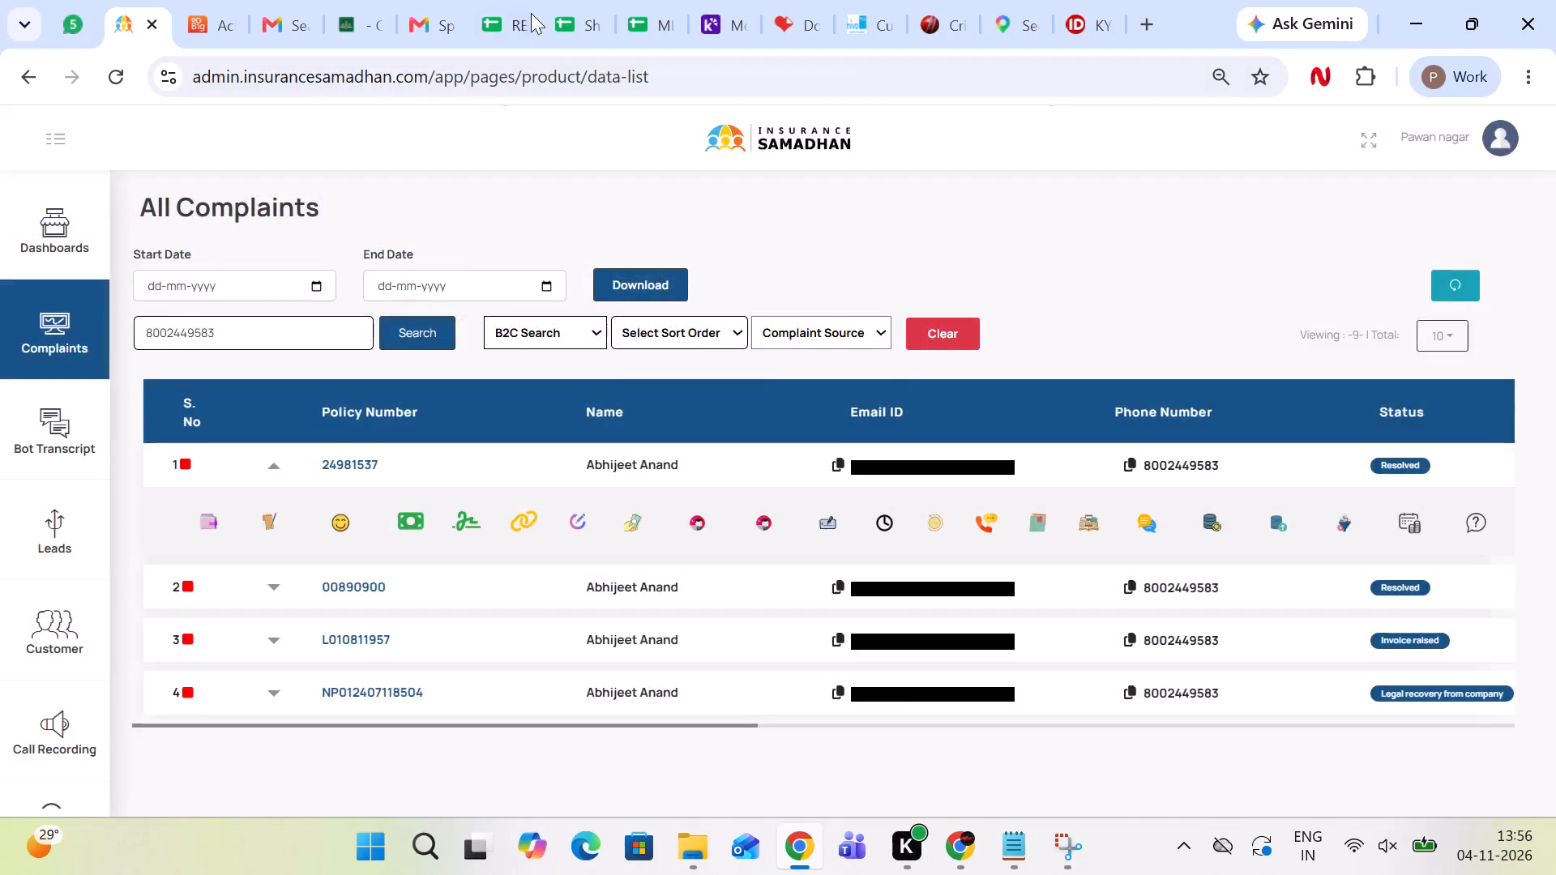
In the November 2026 resolved sheet, set the row 113 customer's payment status in column C to "Not Recieved".
left_click(507, 0)
left_click(331, 528)
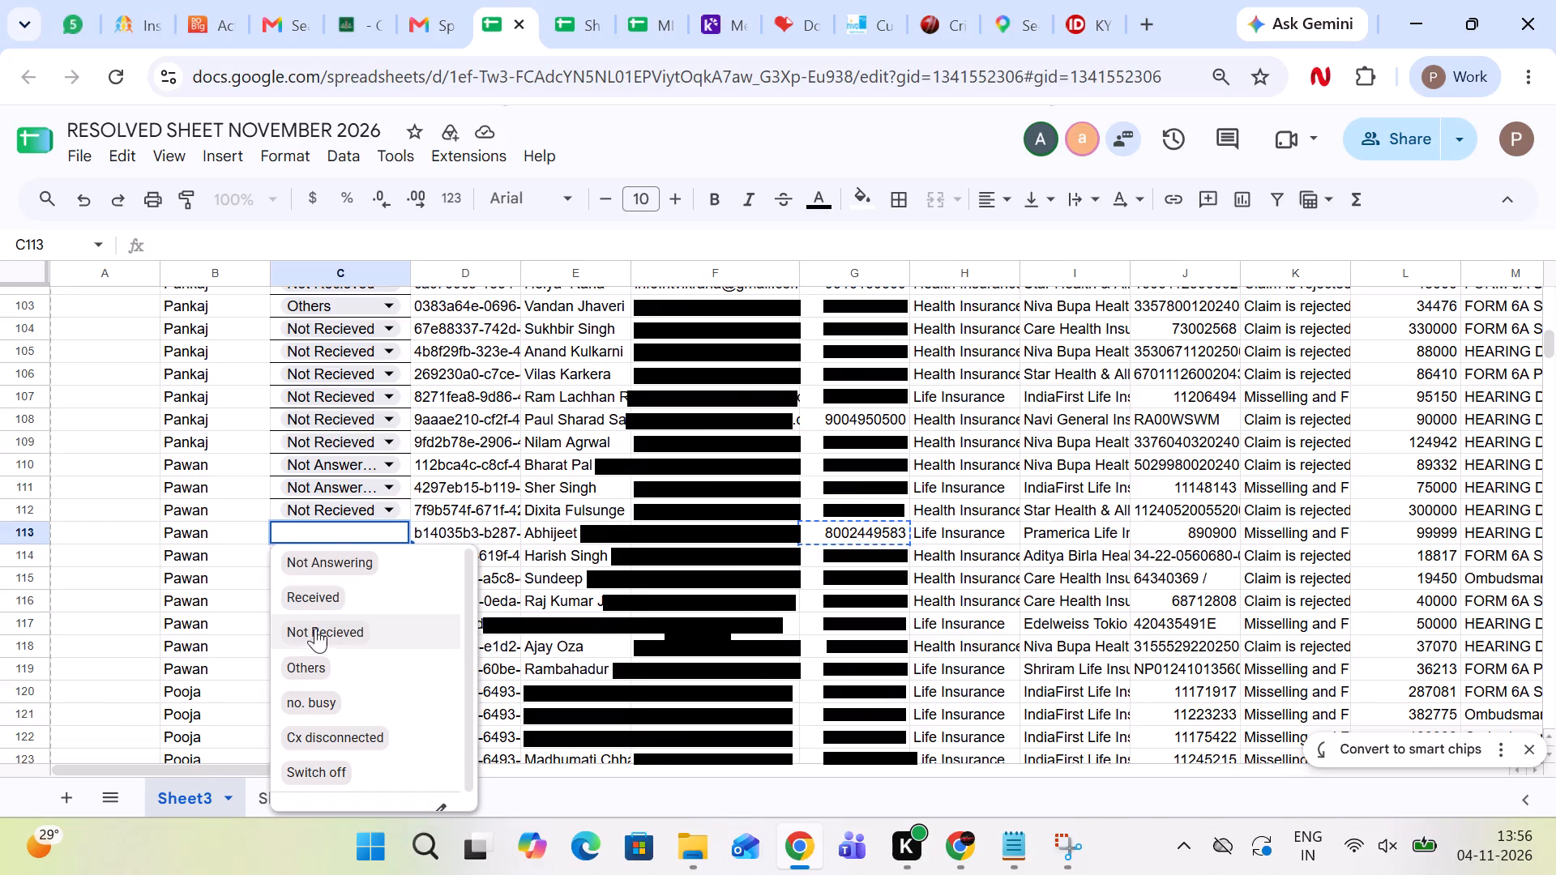
left_click(331, 633)
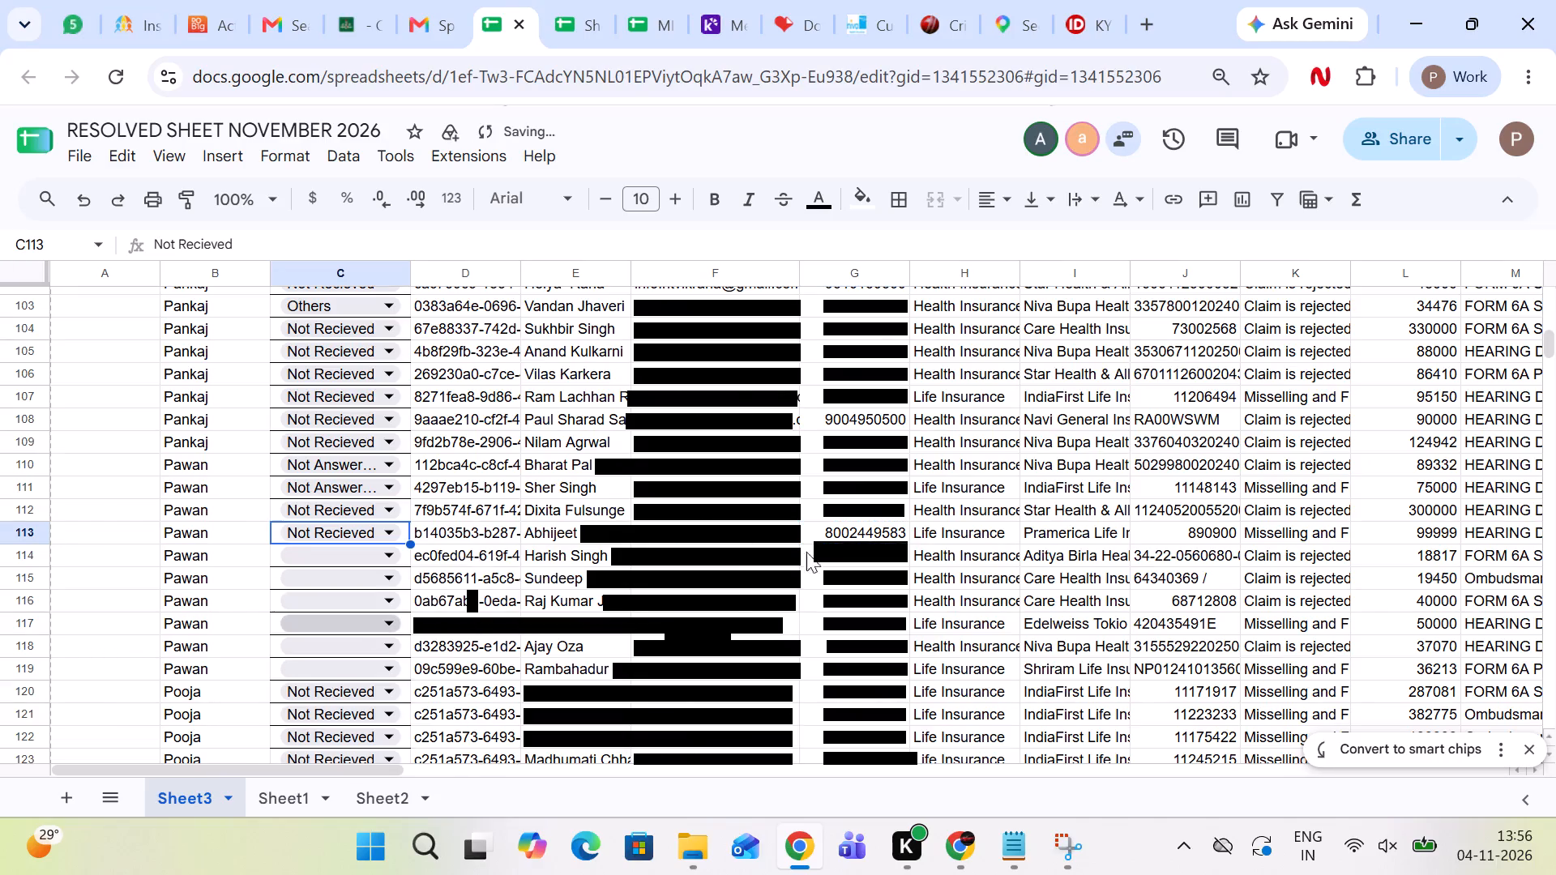
Search the sheet for other entries with the row 113 customer's phone number and step through the matches.
left_click(866, 531)
key("ctrl+c")
key("ctrl+f")
key("ctrl+v")
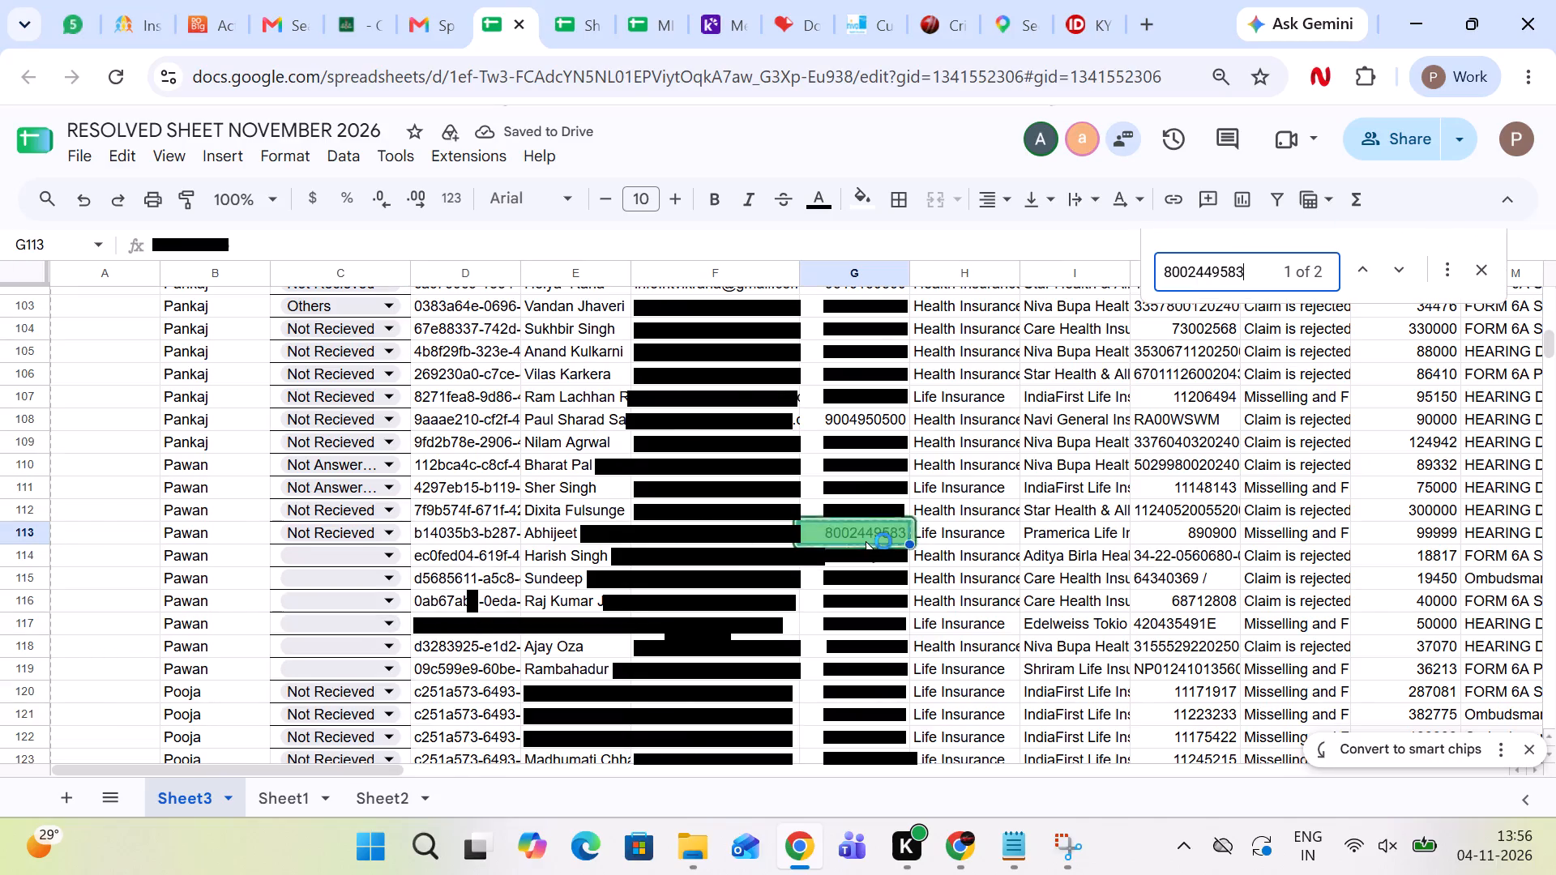
key("Return")
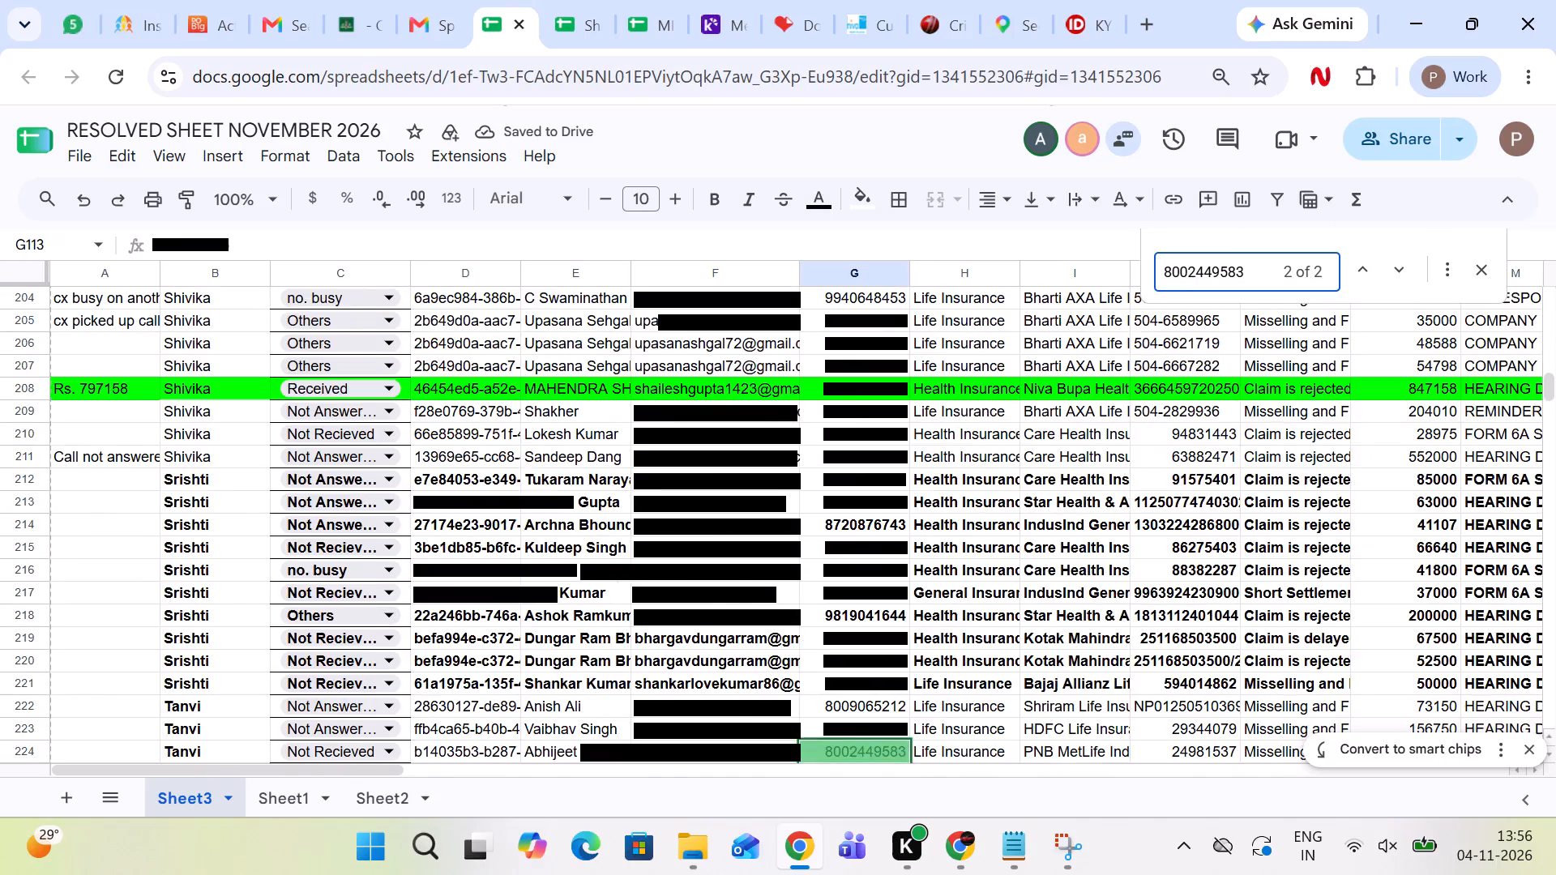
key("Return")
Copy the row 114 customer's phone number from column G and search the sheet for duplicate entries.
left_click(871, 327)
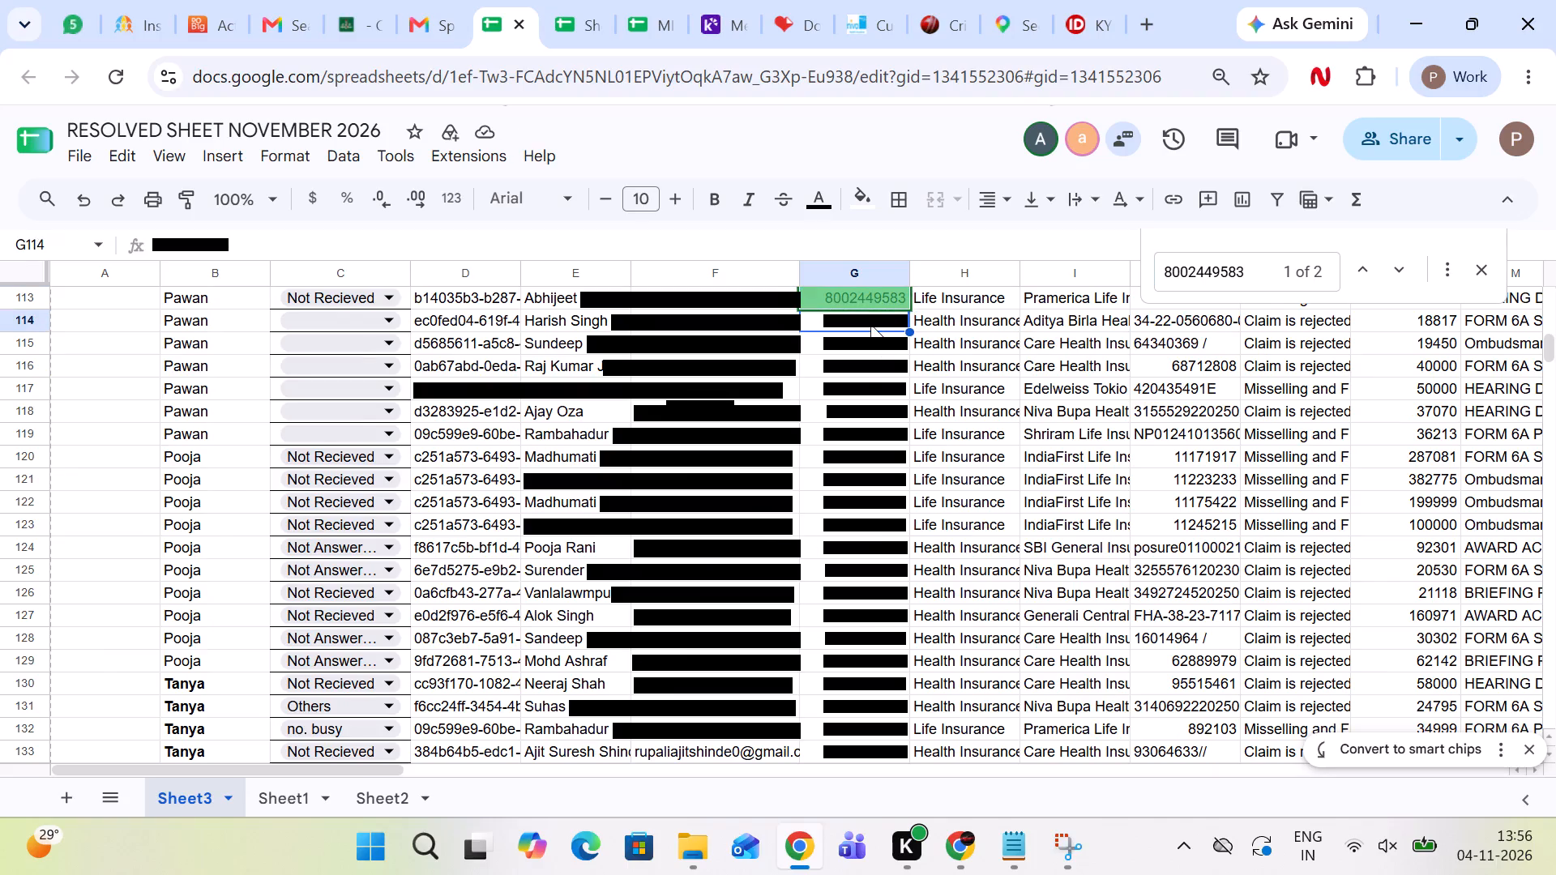
key("ctrl+c")
key("ctrl+f")
key("ctrl+v")
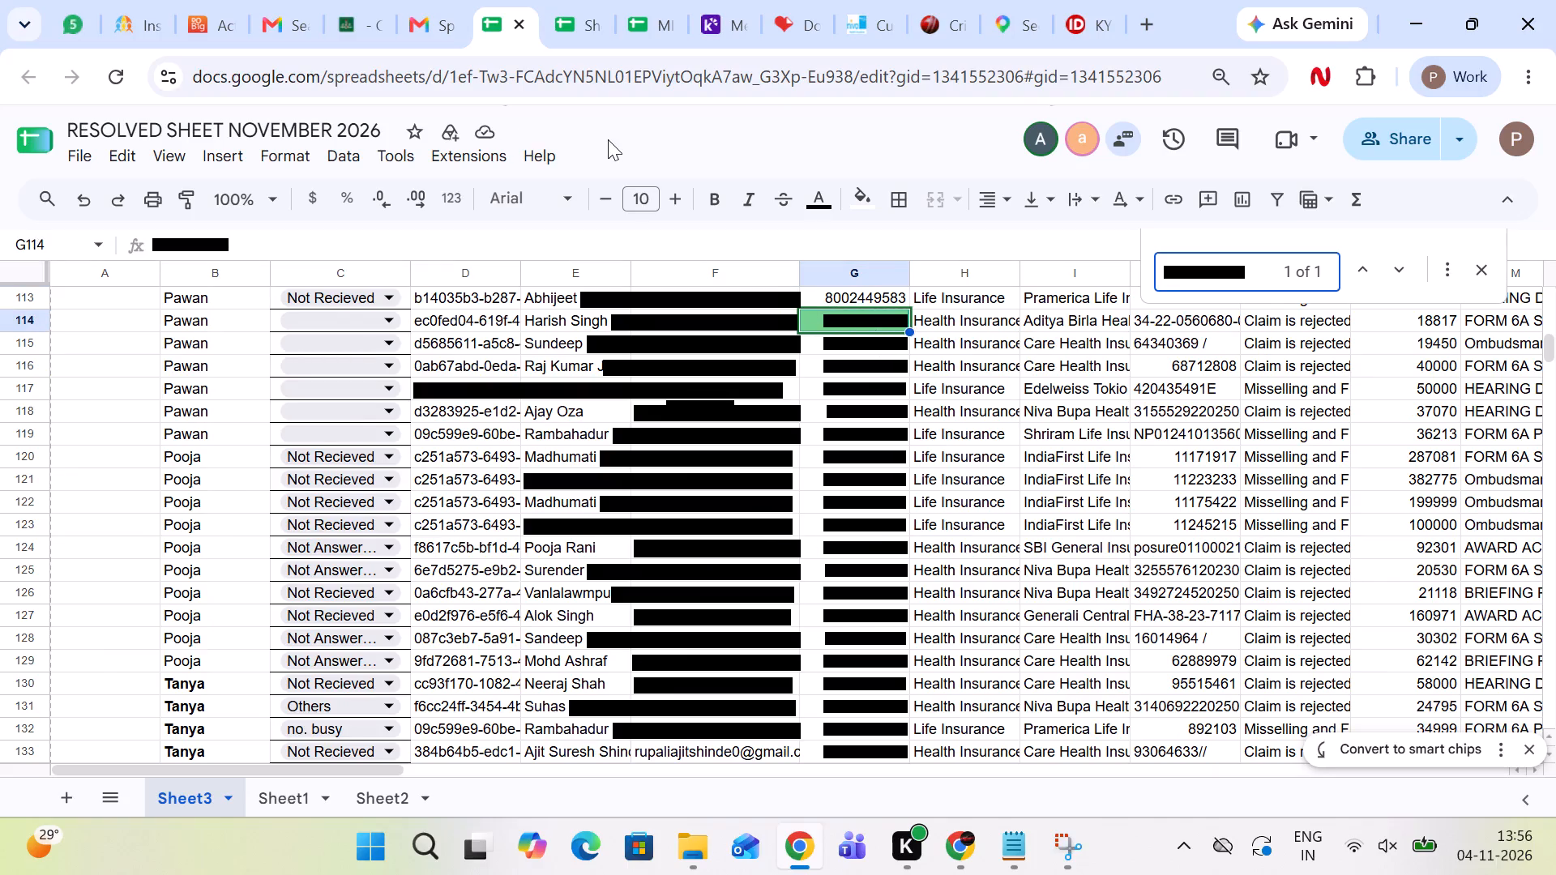
Search the Insurance Samadhan complaints list for the row 114 customer's phone number.
left_click(134, 0)
double_click(248, 325)
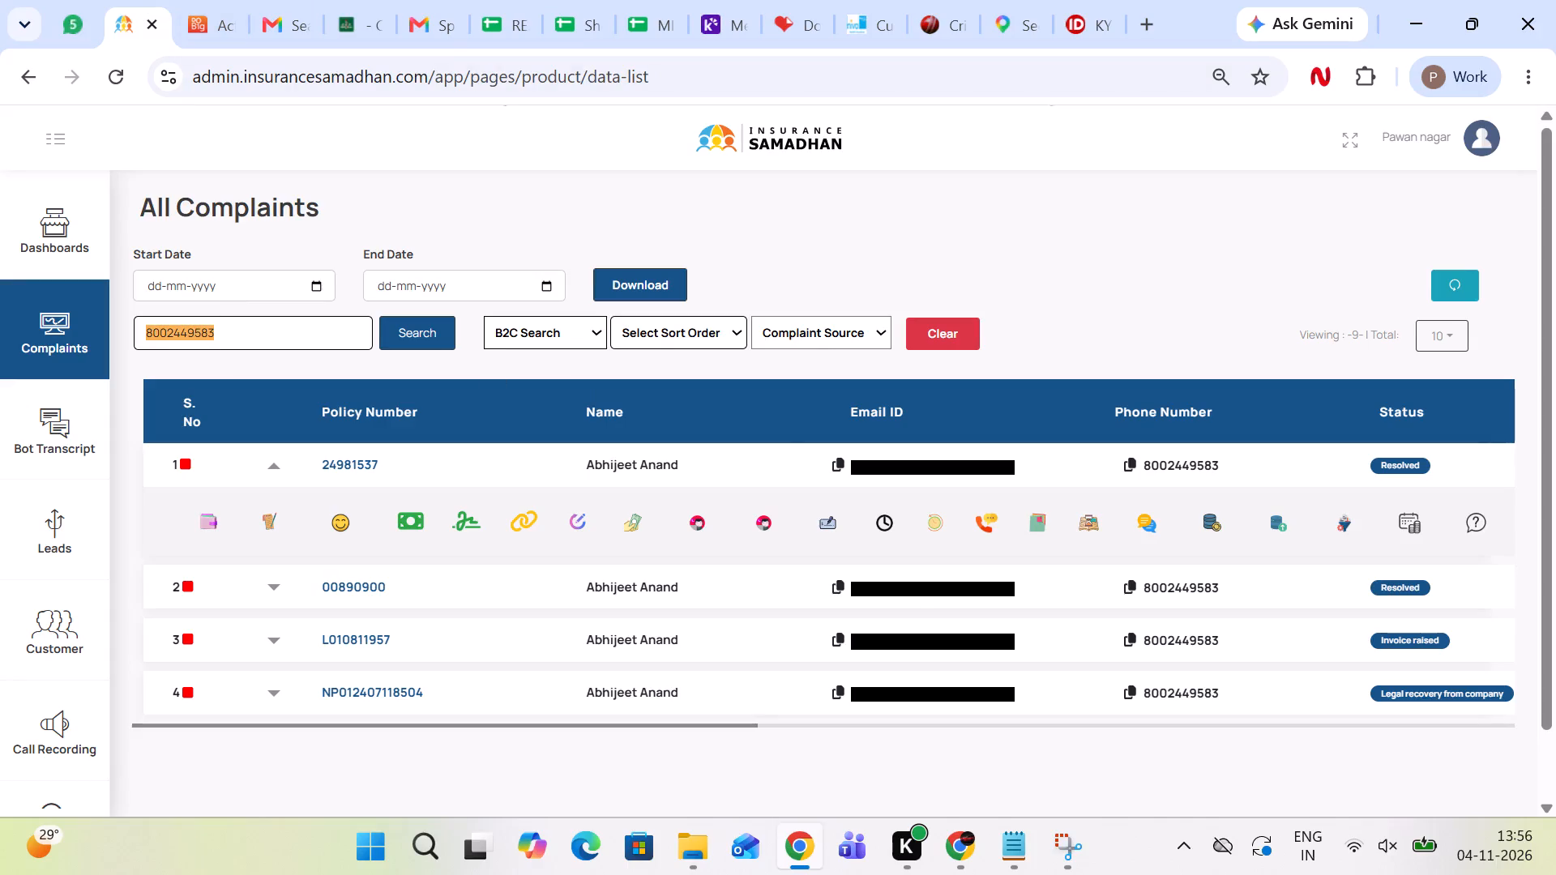
key("ctrl+v")
left_click(444, 331)
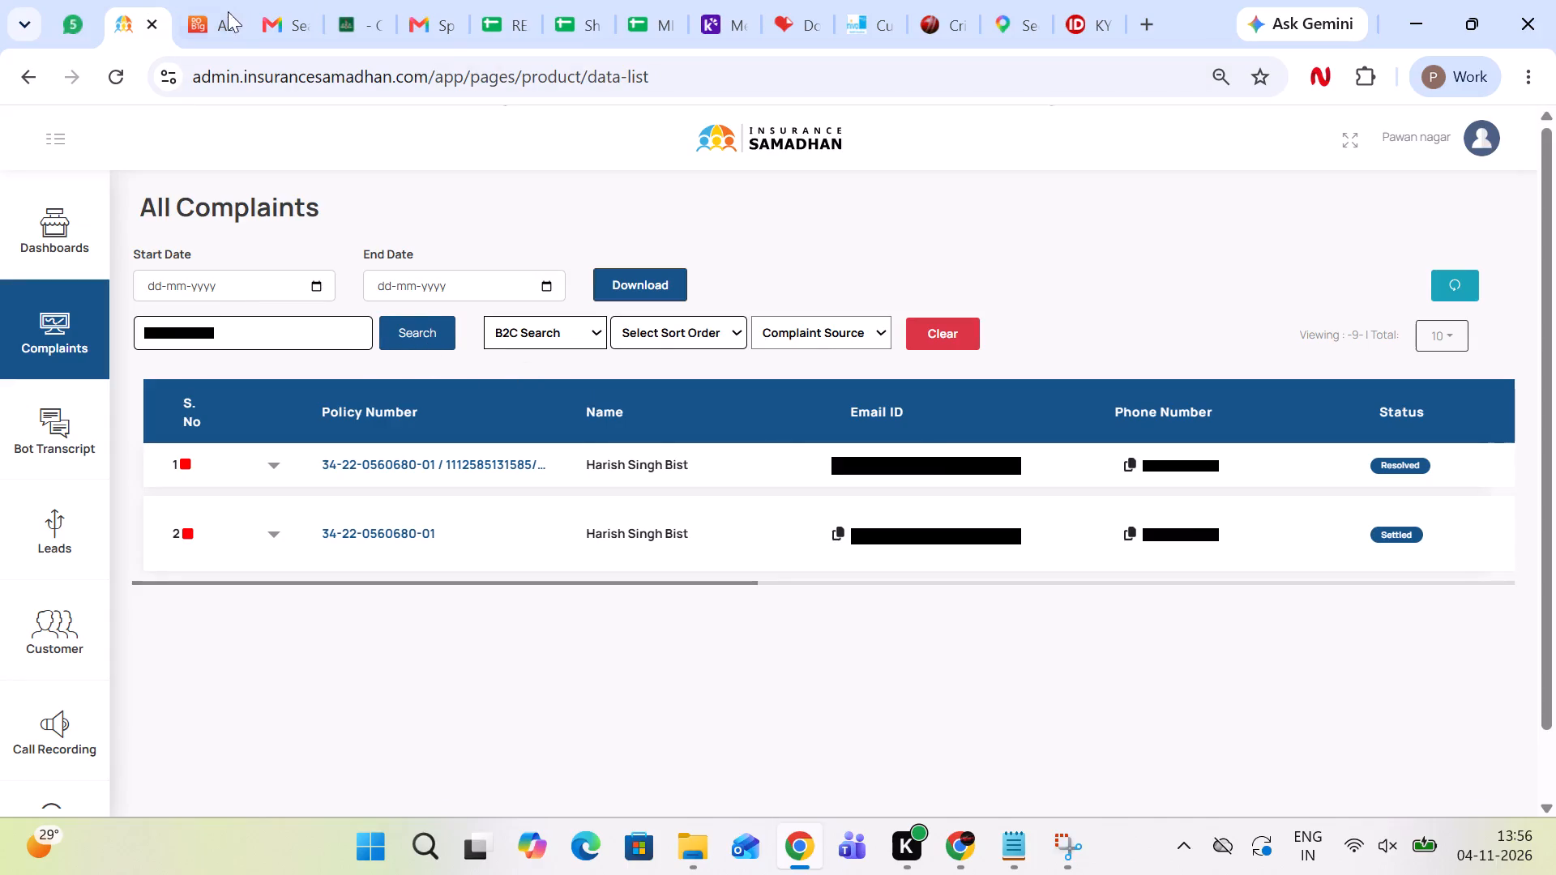
left_click(439, 327)
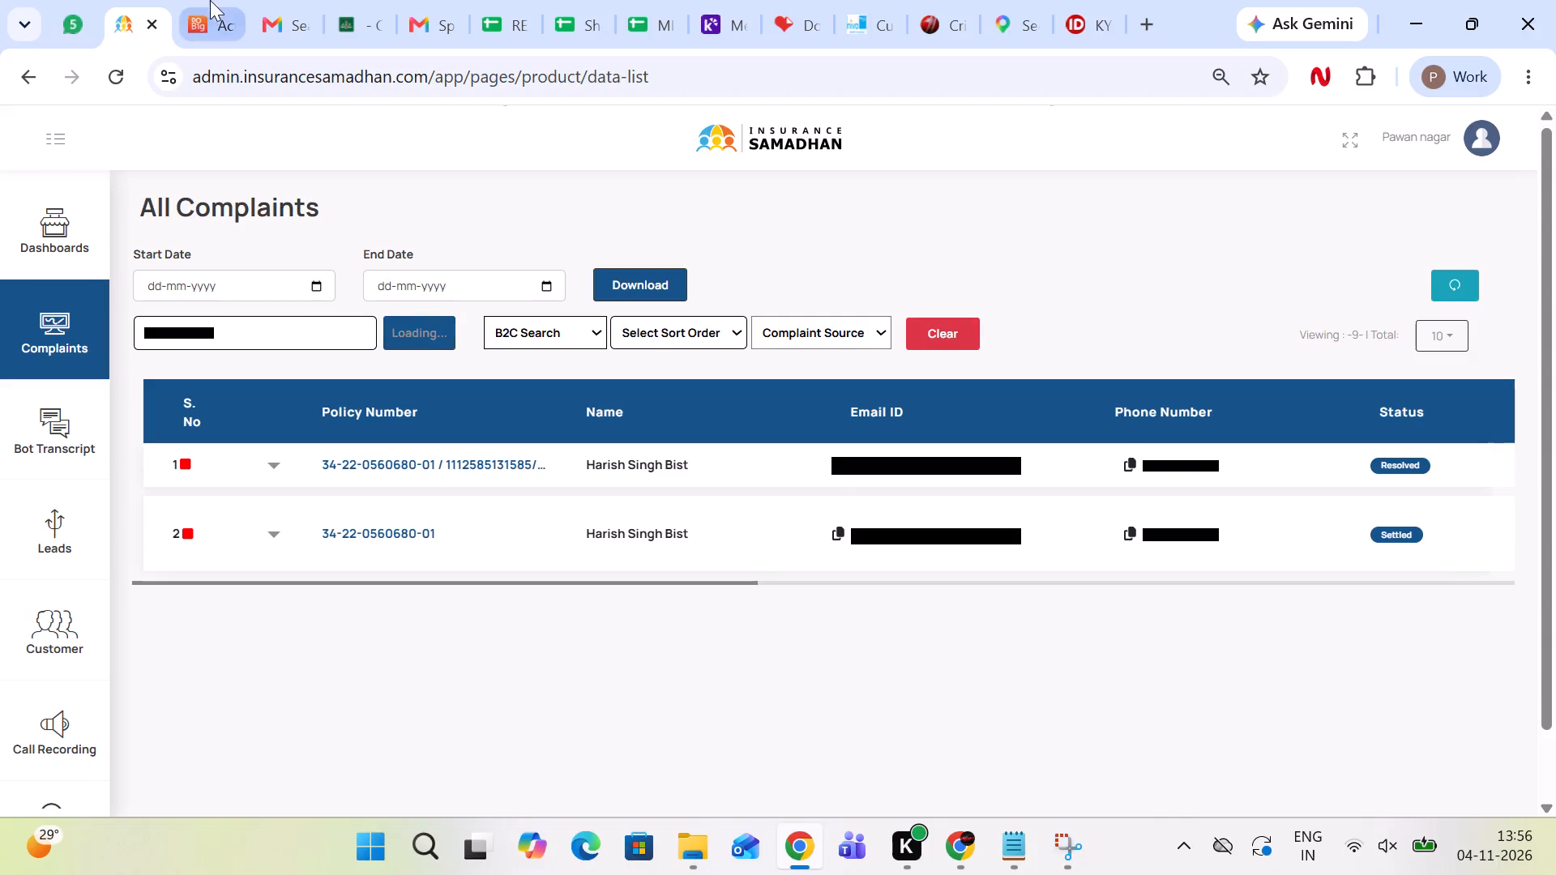
Call the row 114 customer's phone number from the Smartflo dialer.
left_click(210, 0)
double_click(734, 240)
right_click(734, 240)
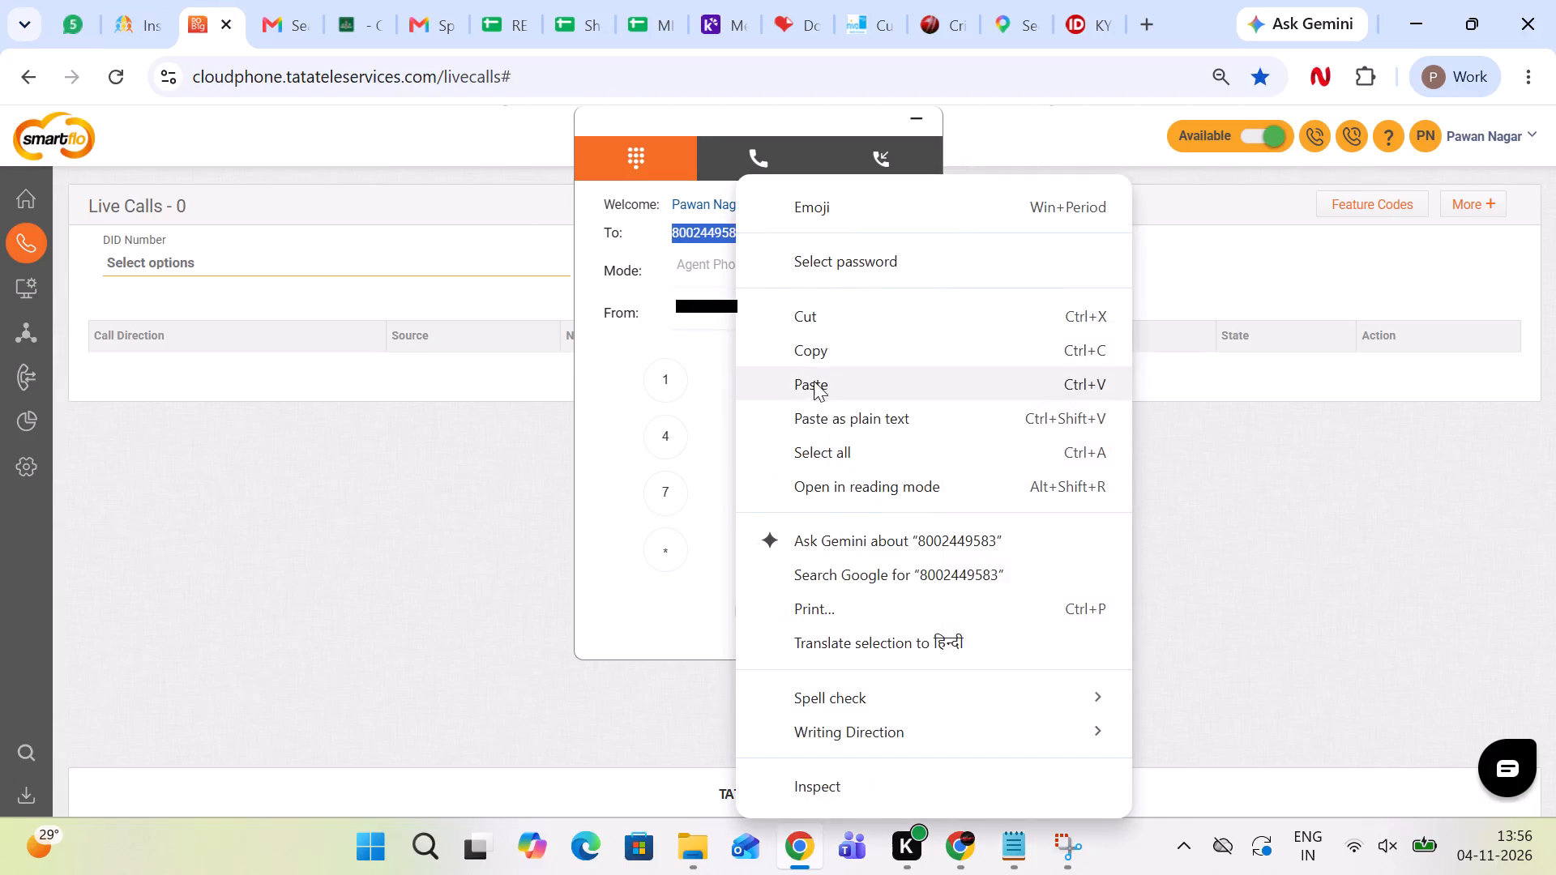
left_click(814, 381)
left_click(755, 608)
Add the comment "Amount not rcvd", dated 04-11-2026, to the communication log of the row 114 customer's resolved complaint in Insurance Samadhan.
left_click(158, 0)
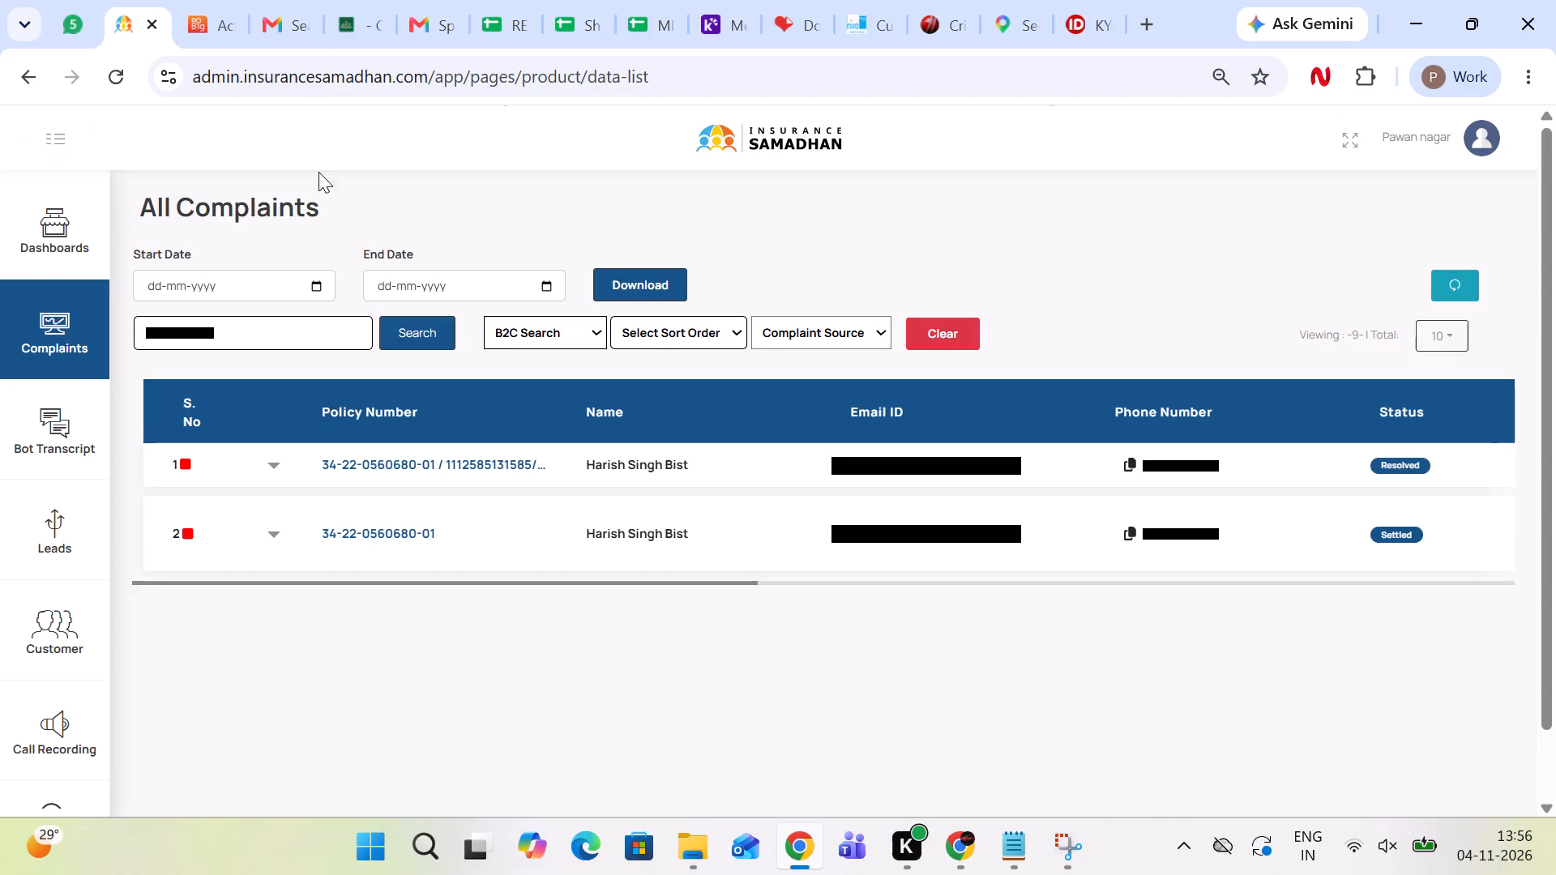
left_click(1030, 617)
left_click(1083, 625)
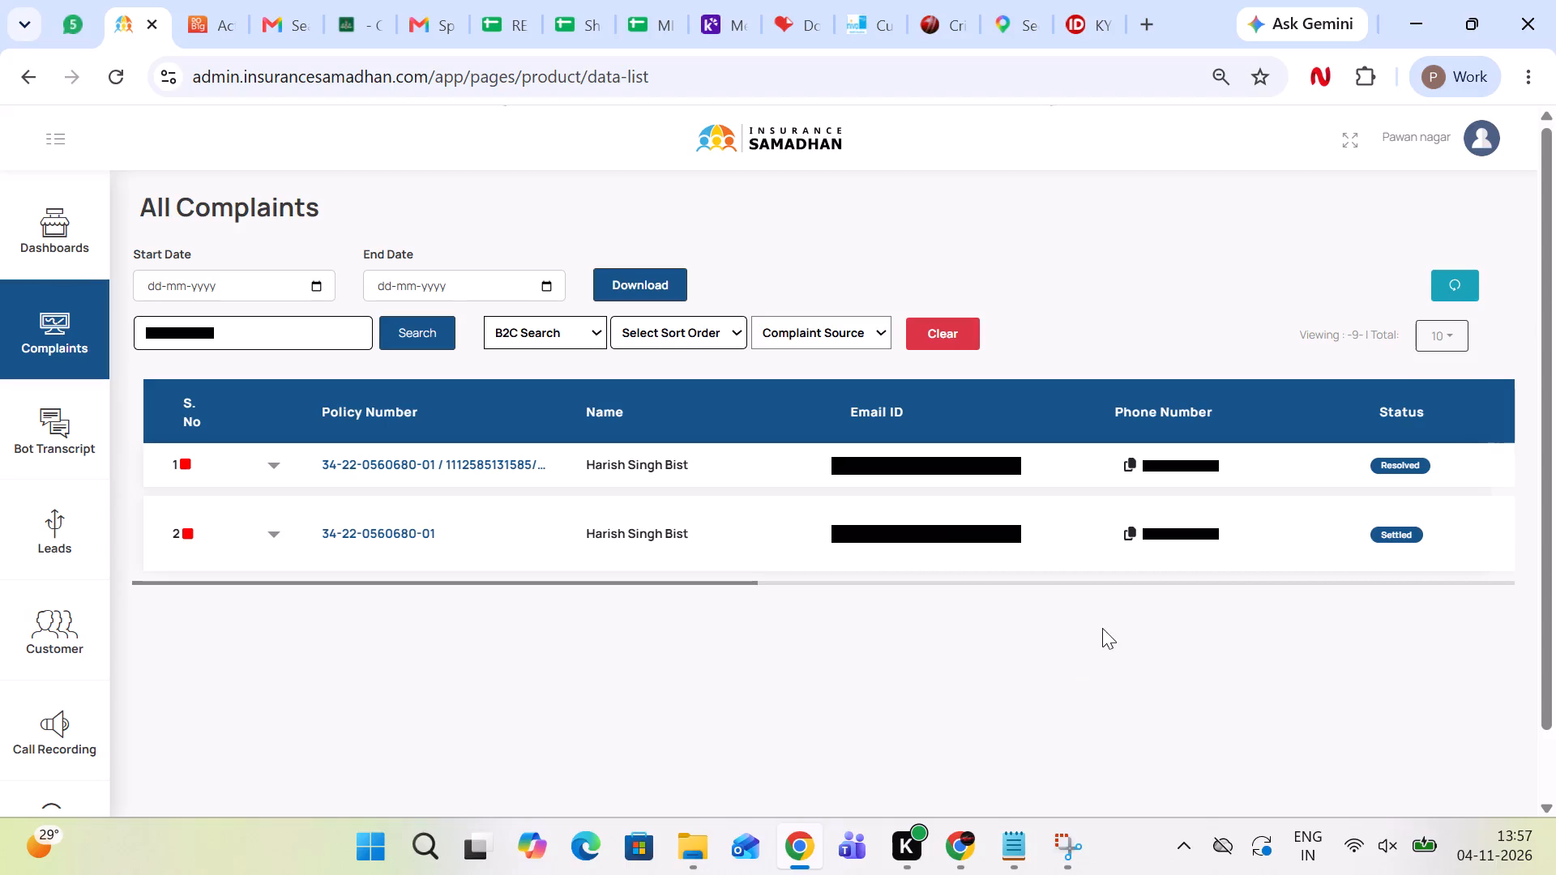
left_click(1102, 469)
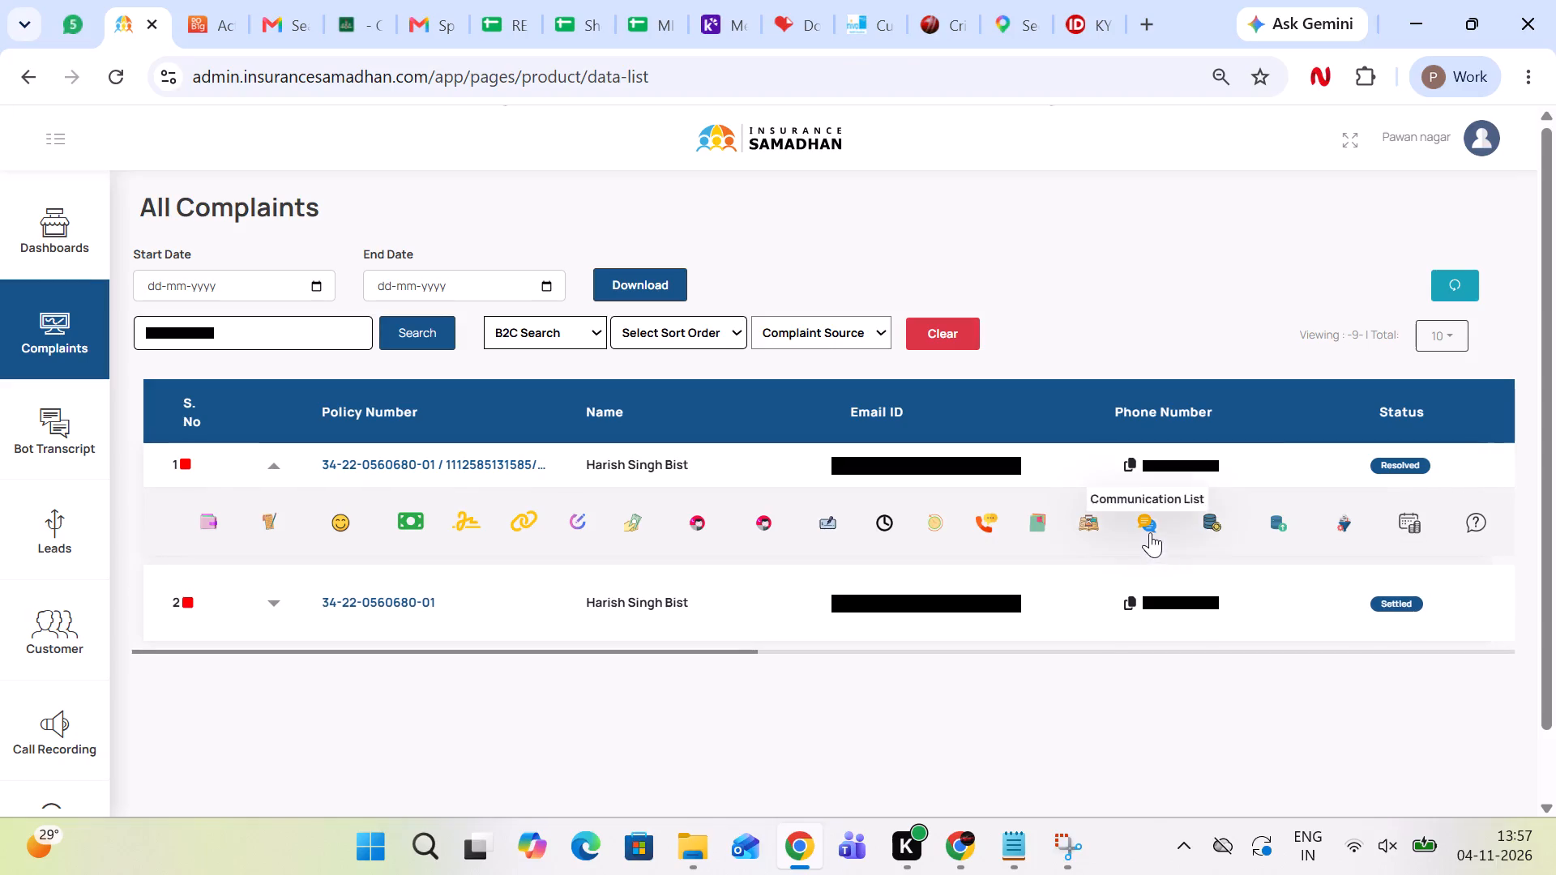
left_click(1150, 532)
triple_click(710, 465)
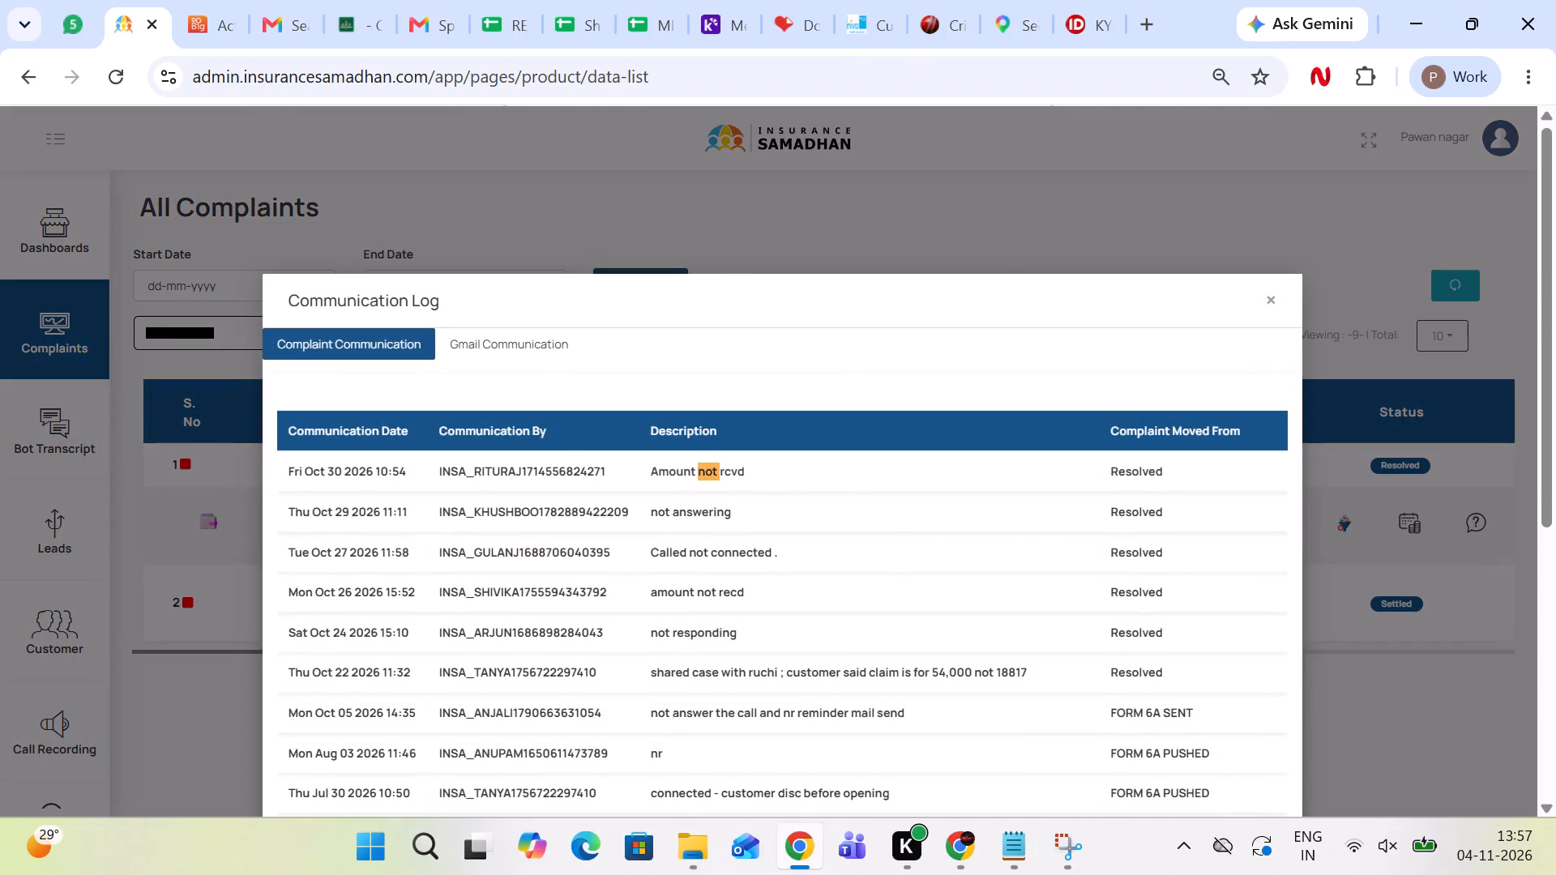
right_click(710, 464)
left_click(769, 495)
scroll(998, 620, "down", 7)
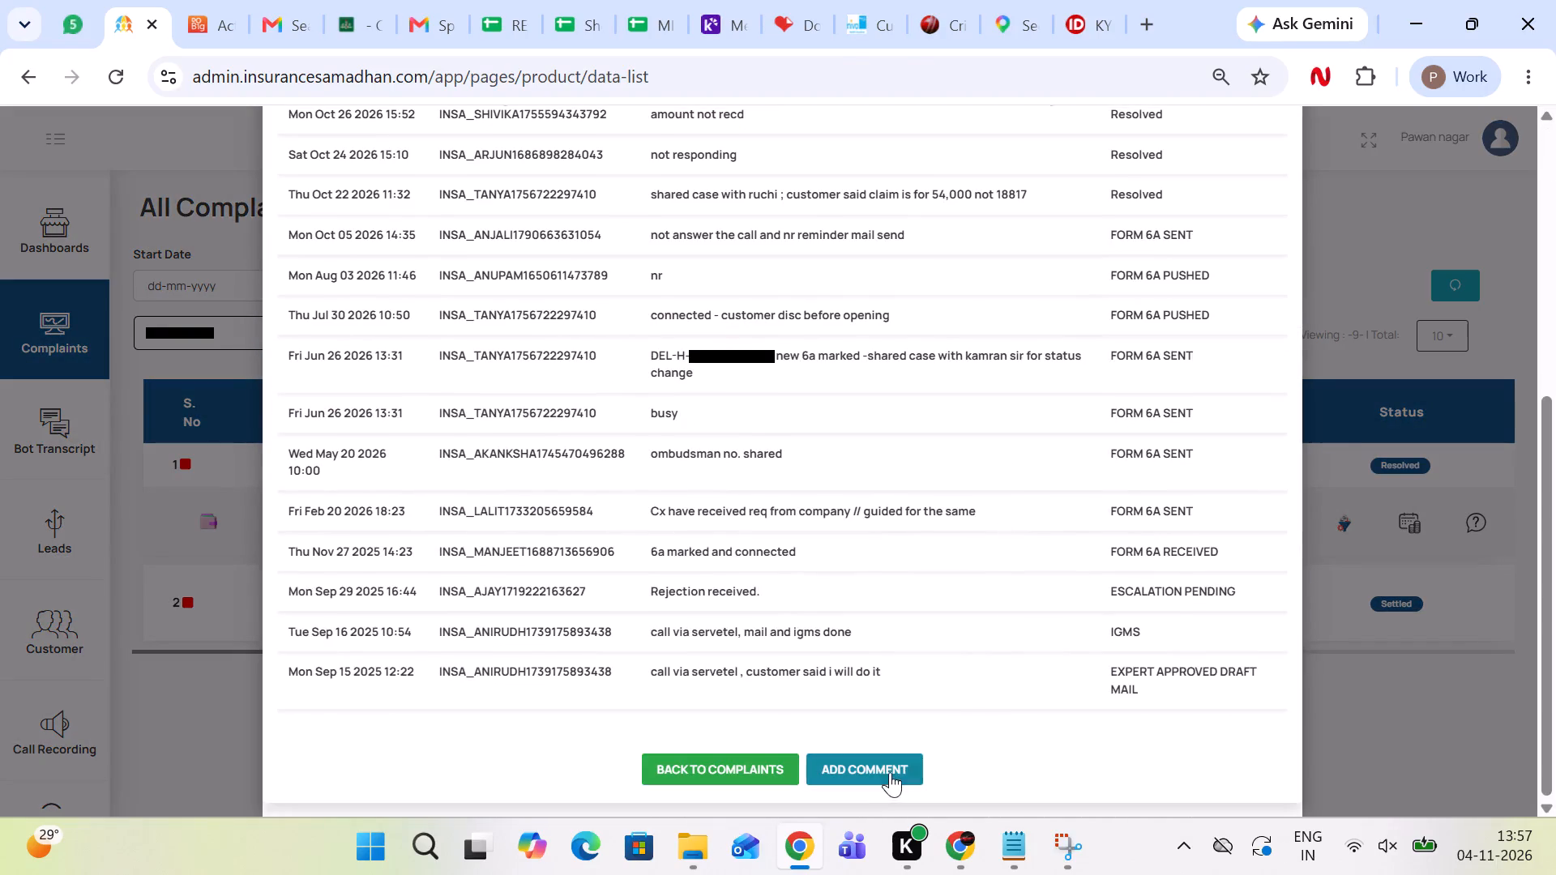
left_click(890, 772)
right_click(753, 548)
left_click(795, 544)
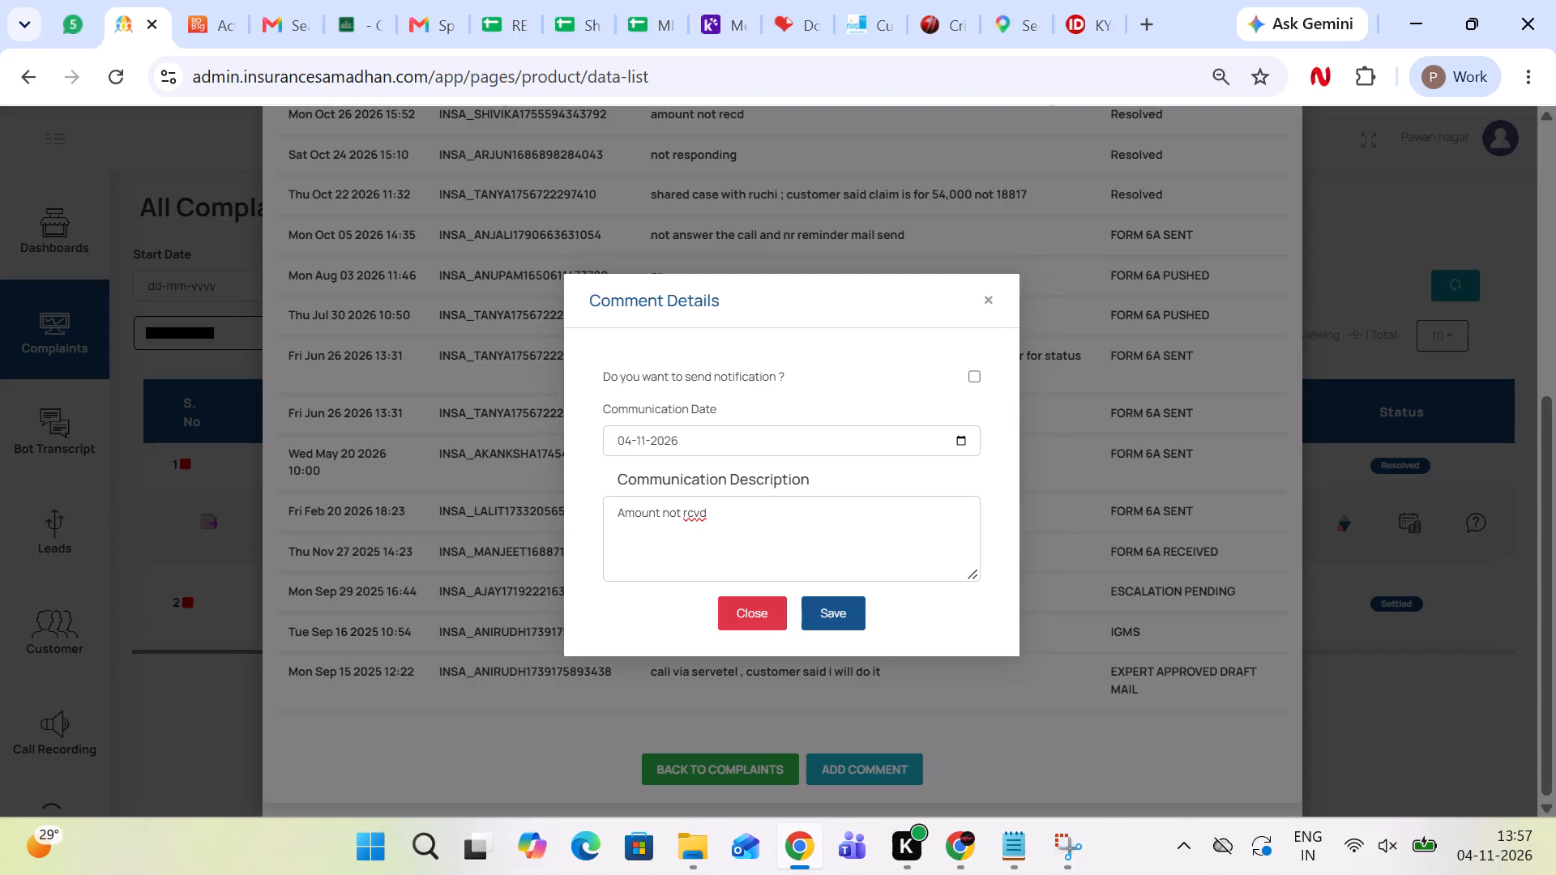
left_click(848, 614)
left_click(1400, 607)
In the November 2026 resolved sheet, set the row 114 customer's payment status in column C to "Not Recieved".
left_click(504, 0)
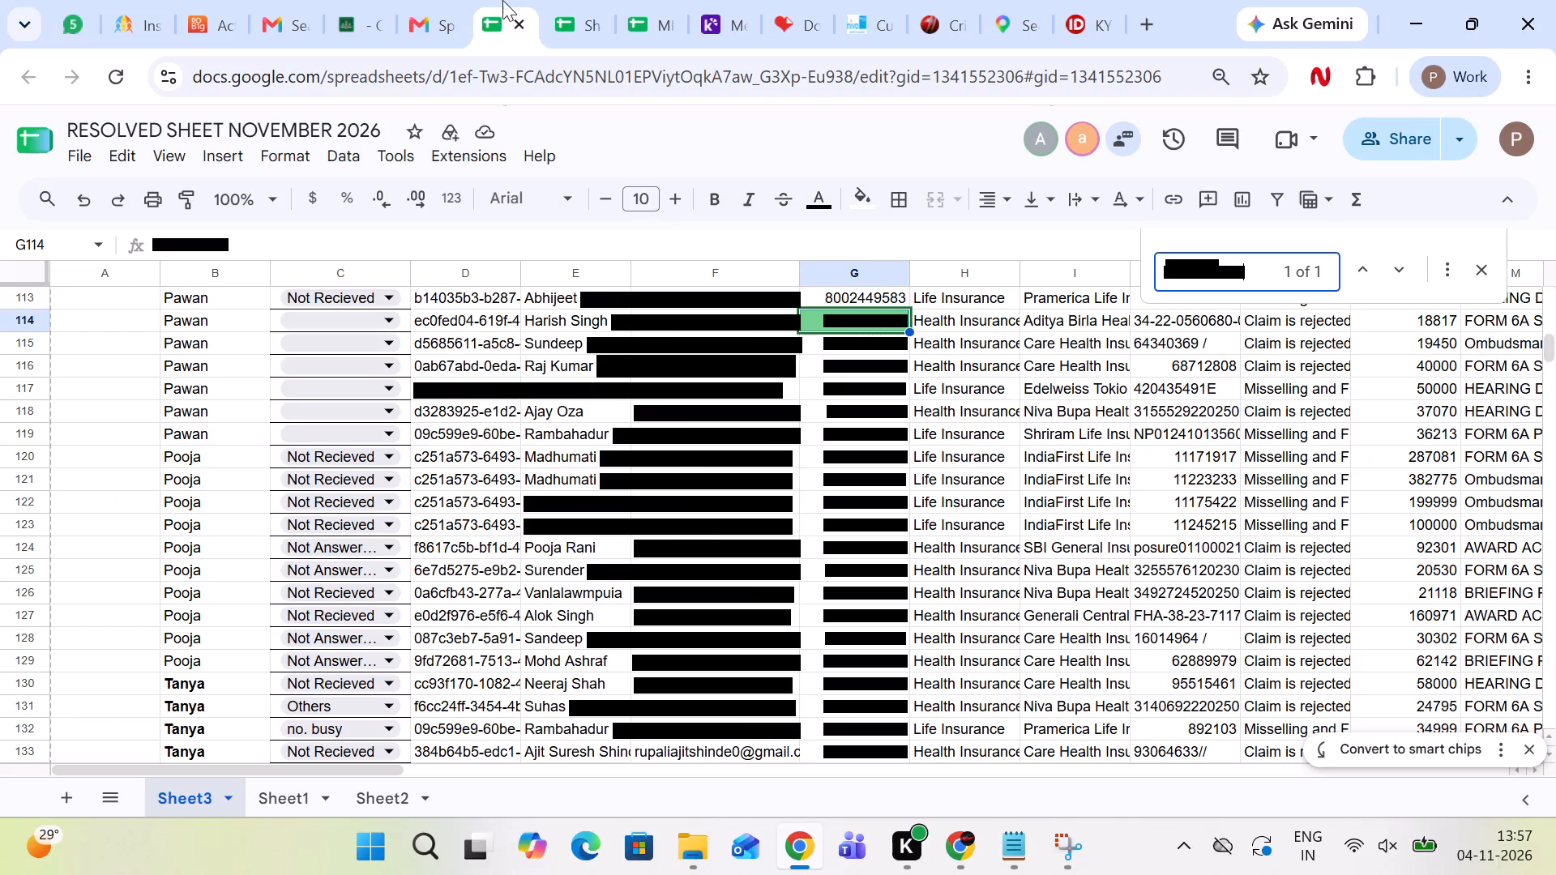
left_click(327, 314)
left_click(328, 420)
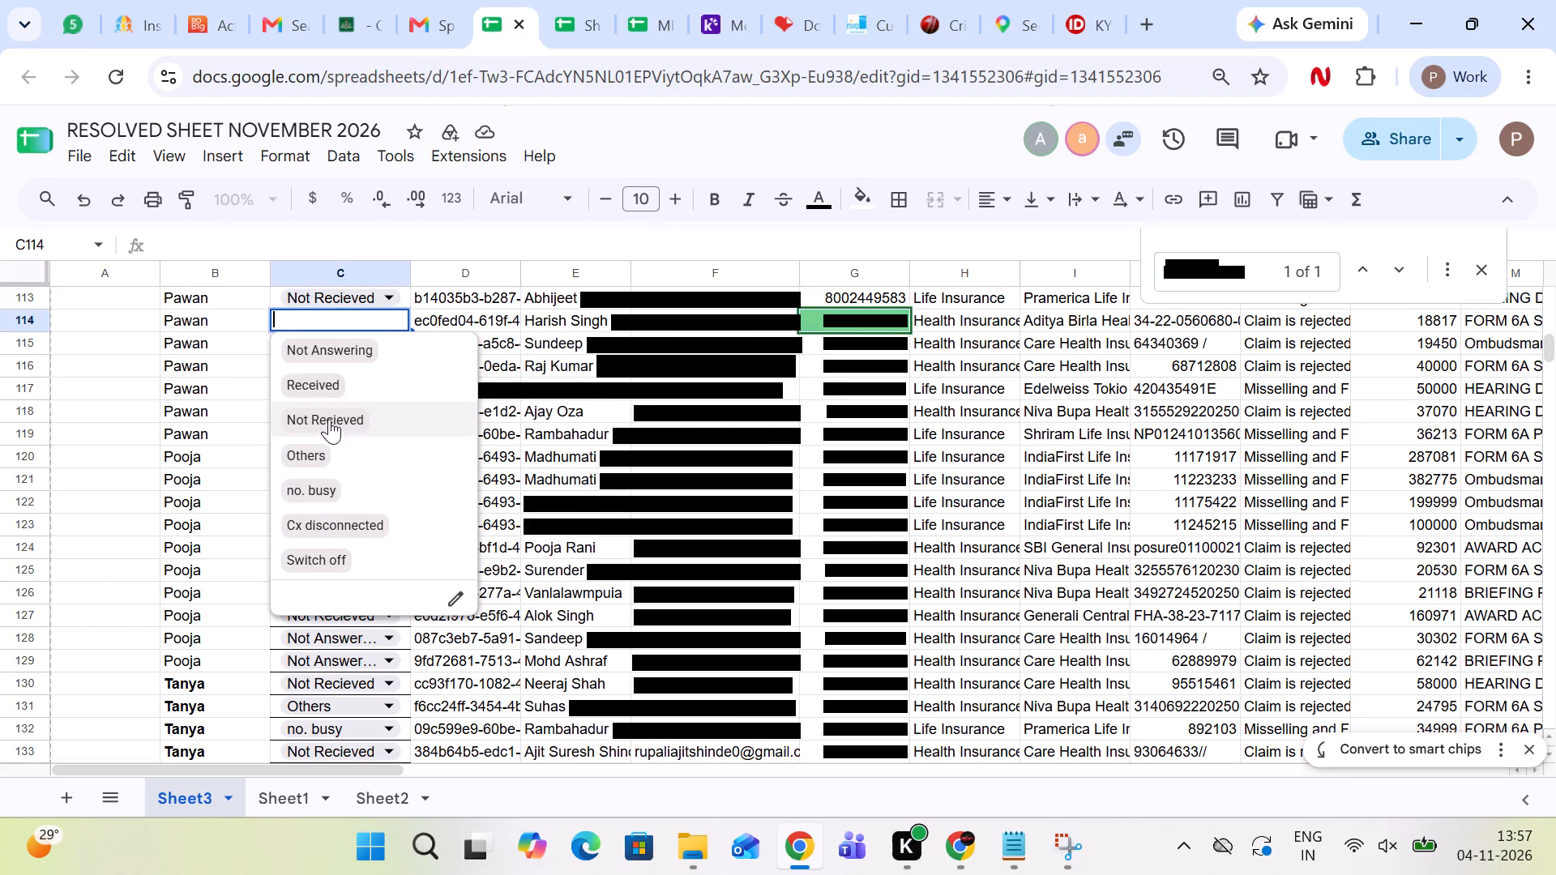
Copy the row 115 customer's phone number from column G and search the sheet for duplicate entries.
right_click(828, 344)
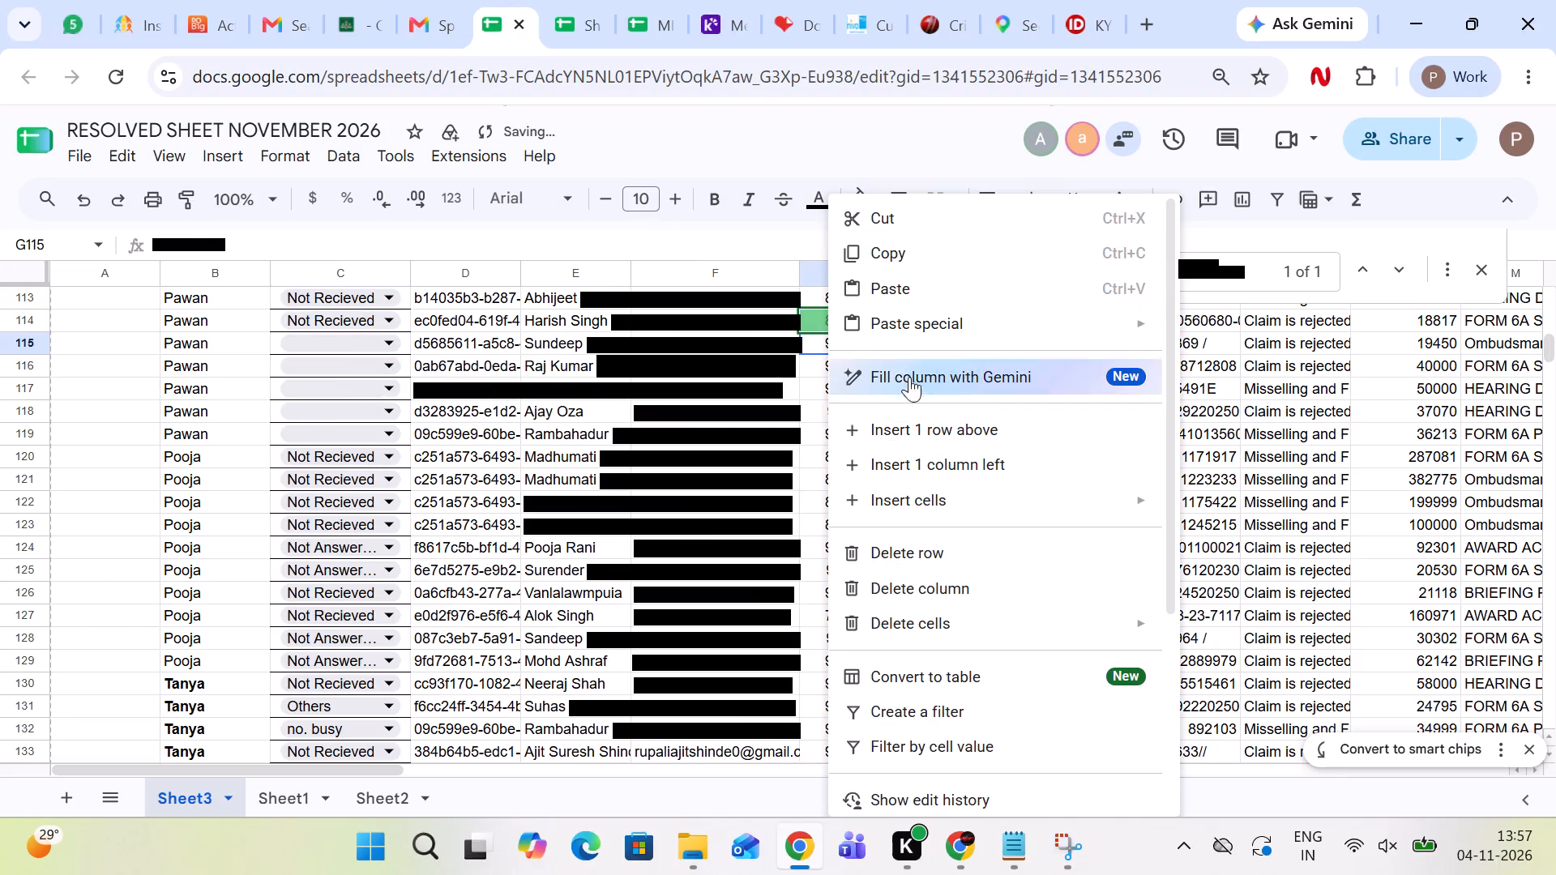
left_click(898, 251)
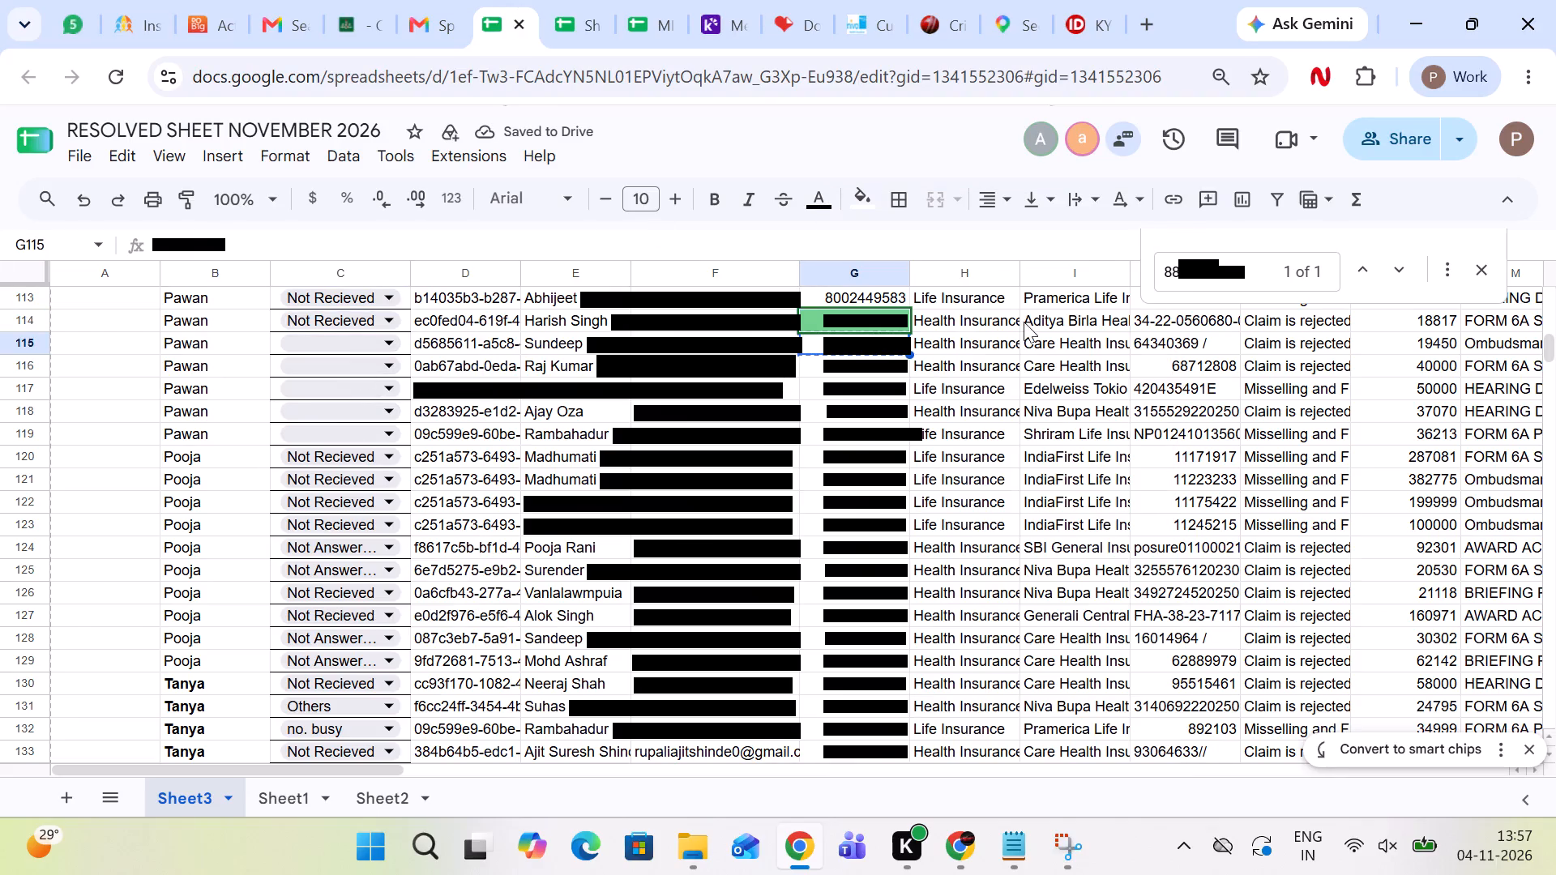
key("ctrl+c")
key("ctrl+f")
key("ctrl+v")
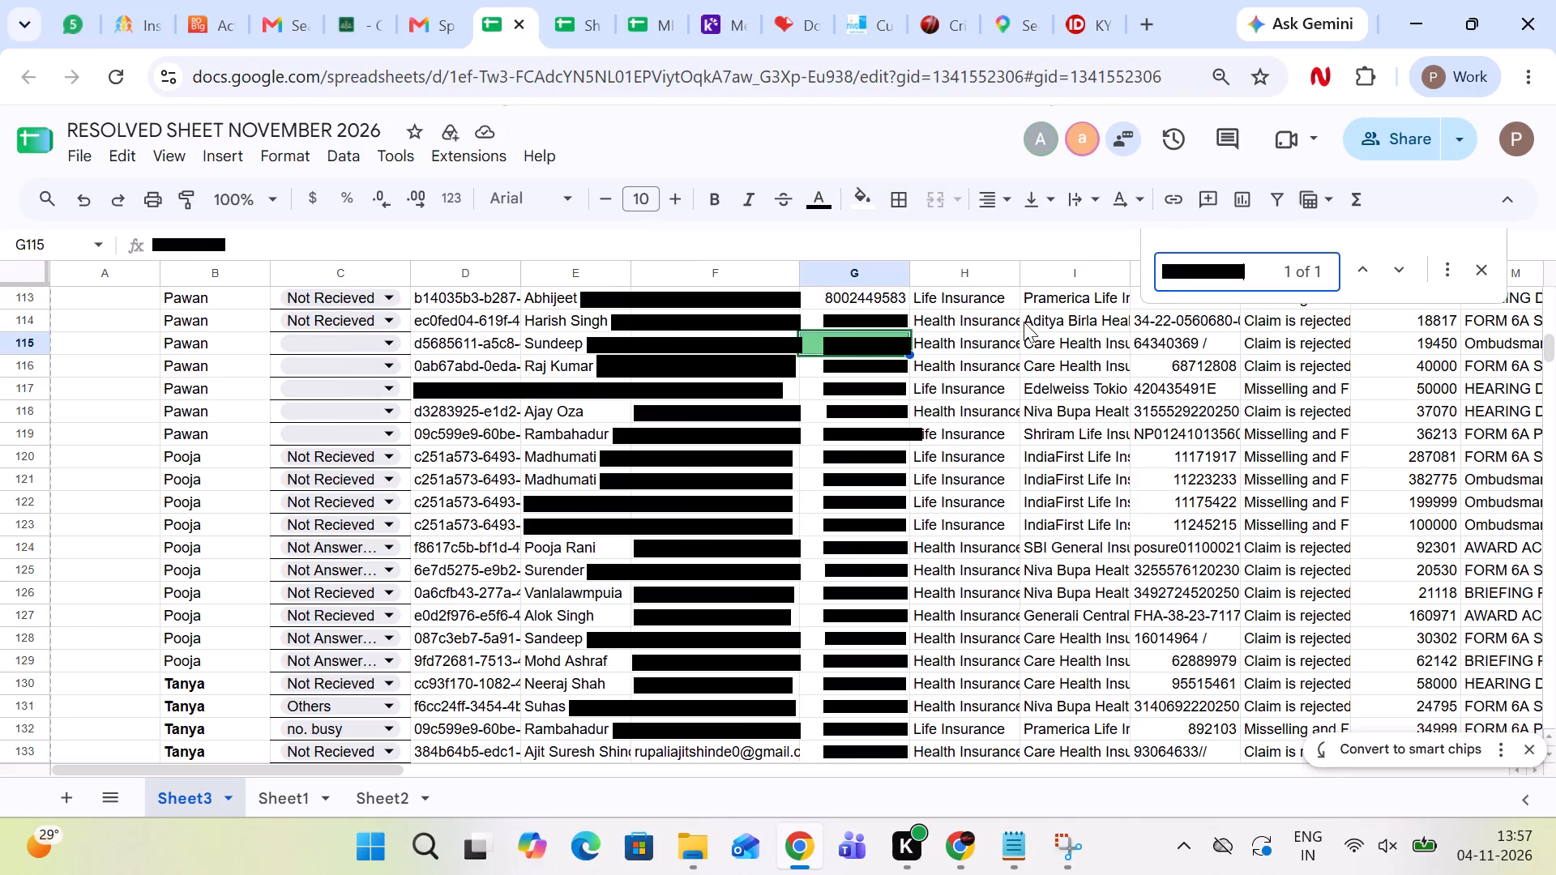
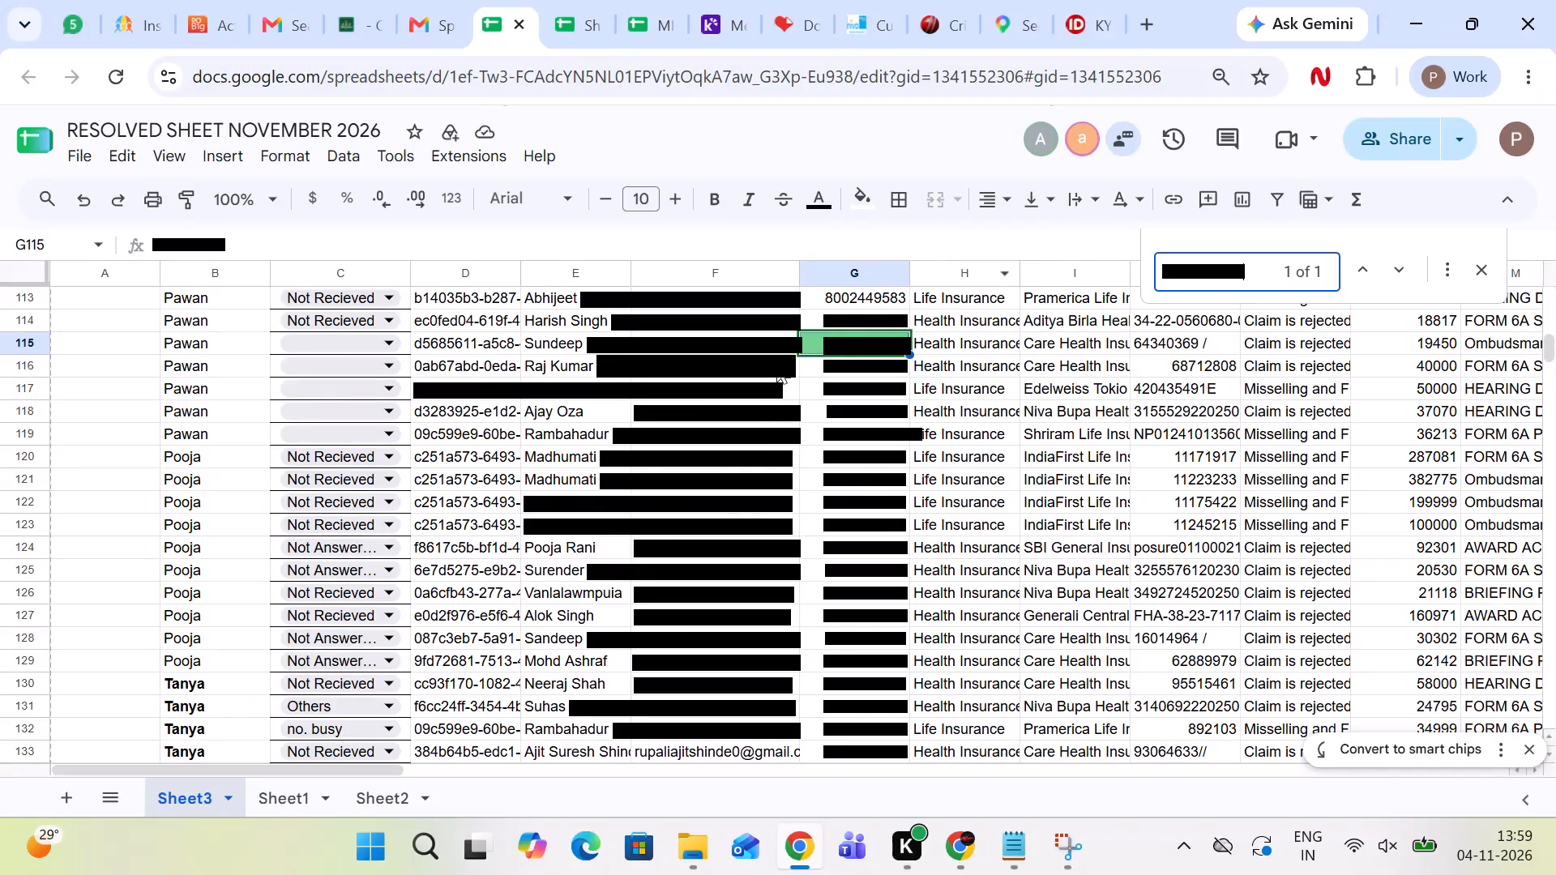
Copy the row 115 customer's phone number from column G and call it from the Smartflo dialer.
left_click(846, 342)
key("ctrl+c")
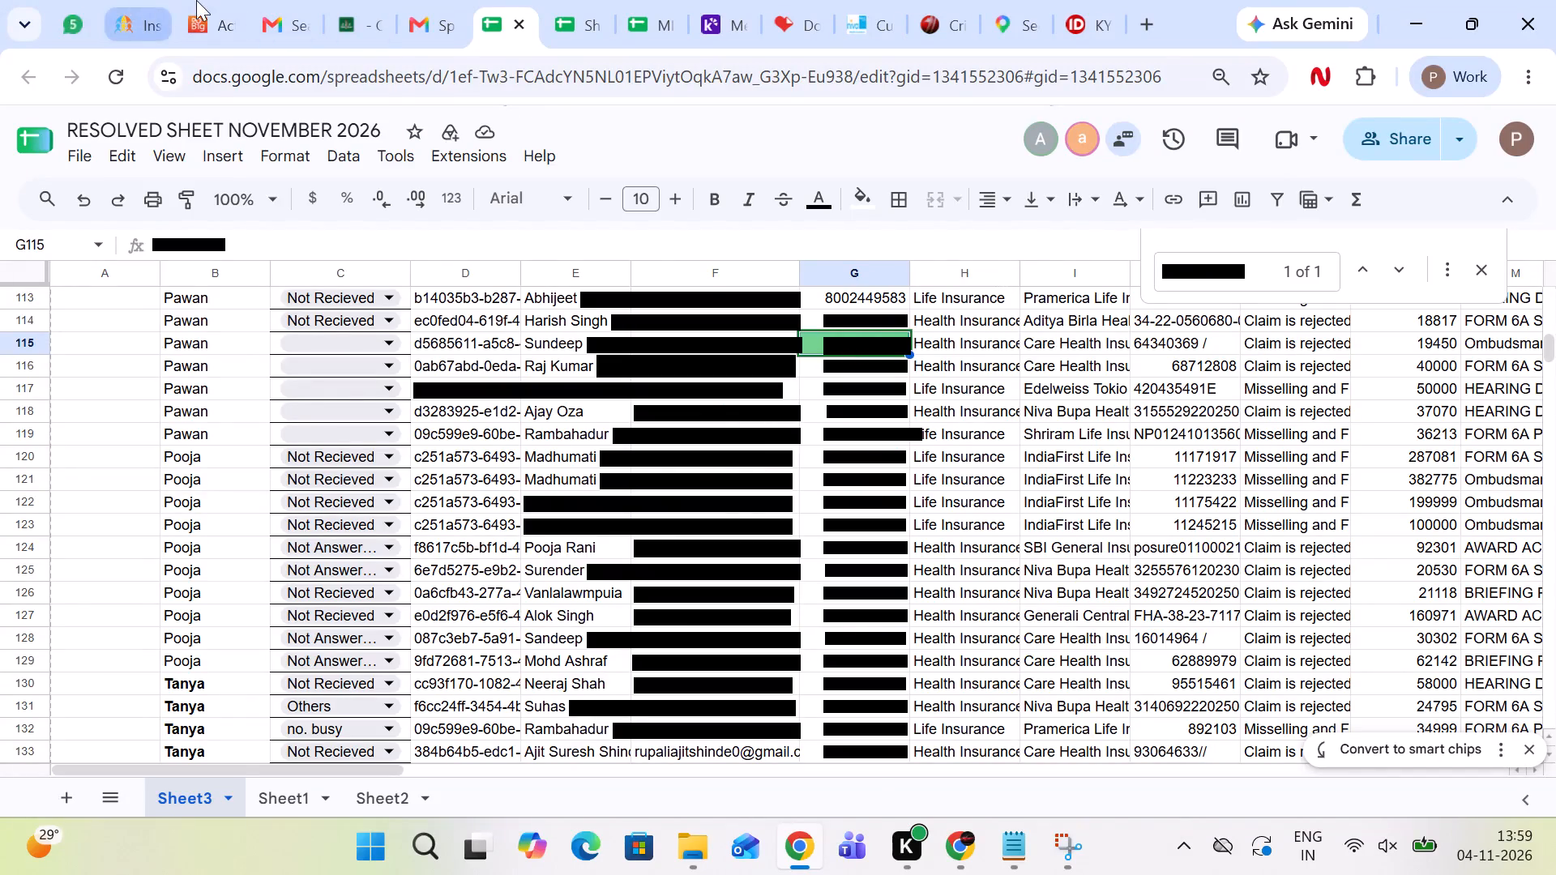
left_click(198, 0)
double_click(742, 227)
key("ctrl+v")
left_click(760, 626)
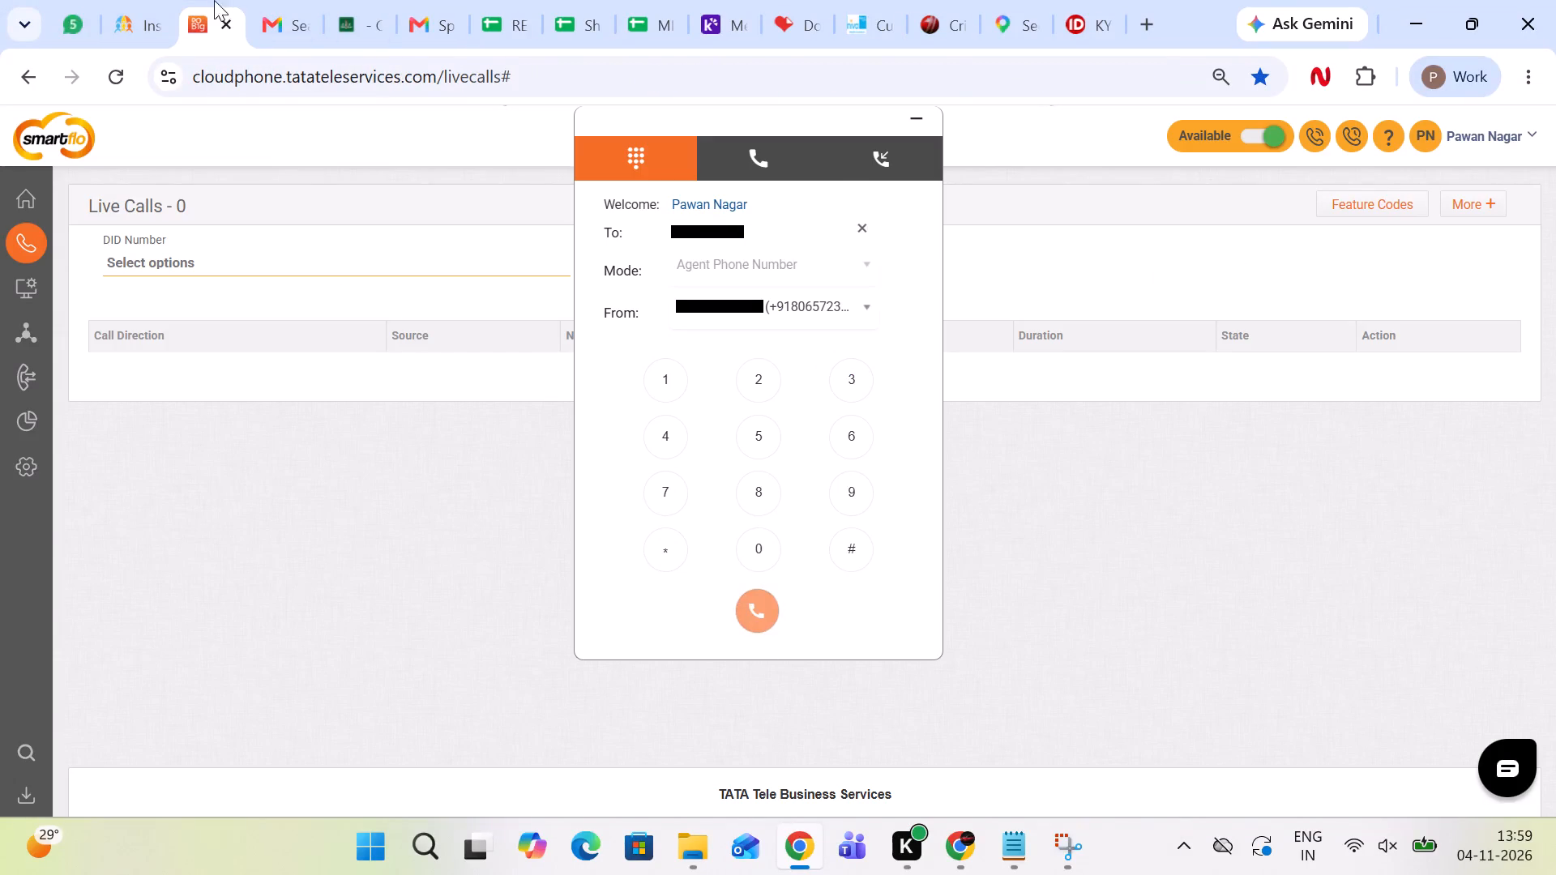
Search Insurance Samadhan complaints for the row 115 customer's phone number and open the resolved complaint's communication log.
left_click(137, 0)
double_click(232, 348)
key("ctrl+v")
left_click(382, 331)
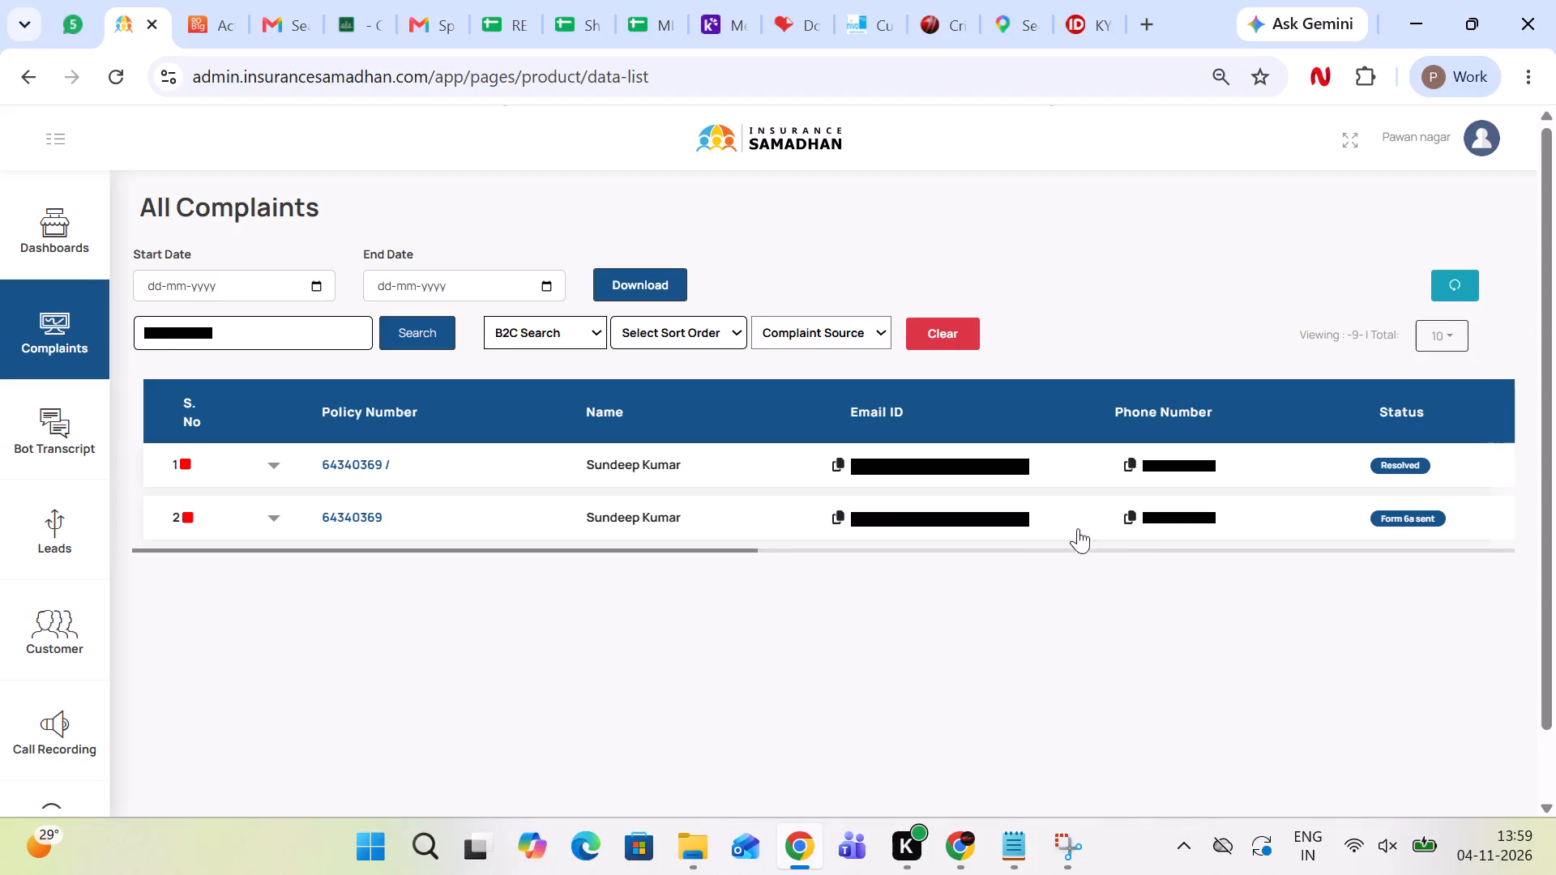
left_click(1093, 467)
left_click(1146, 519)
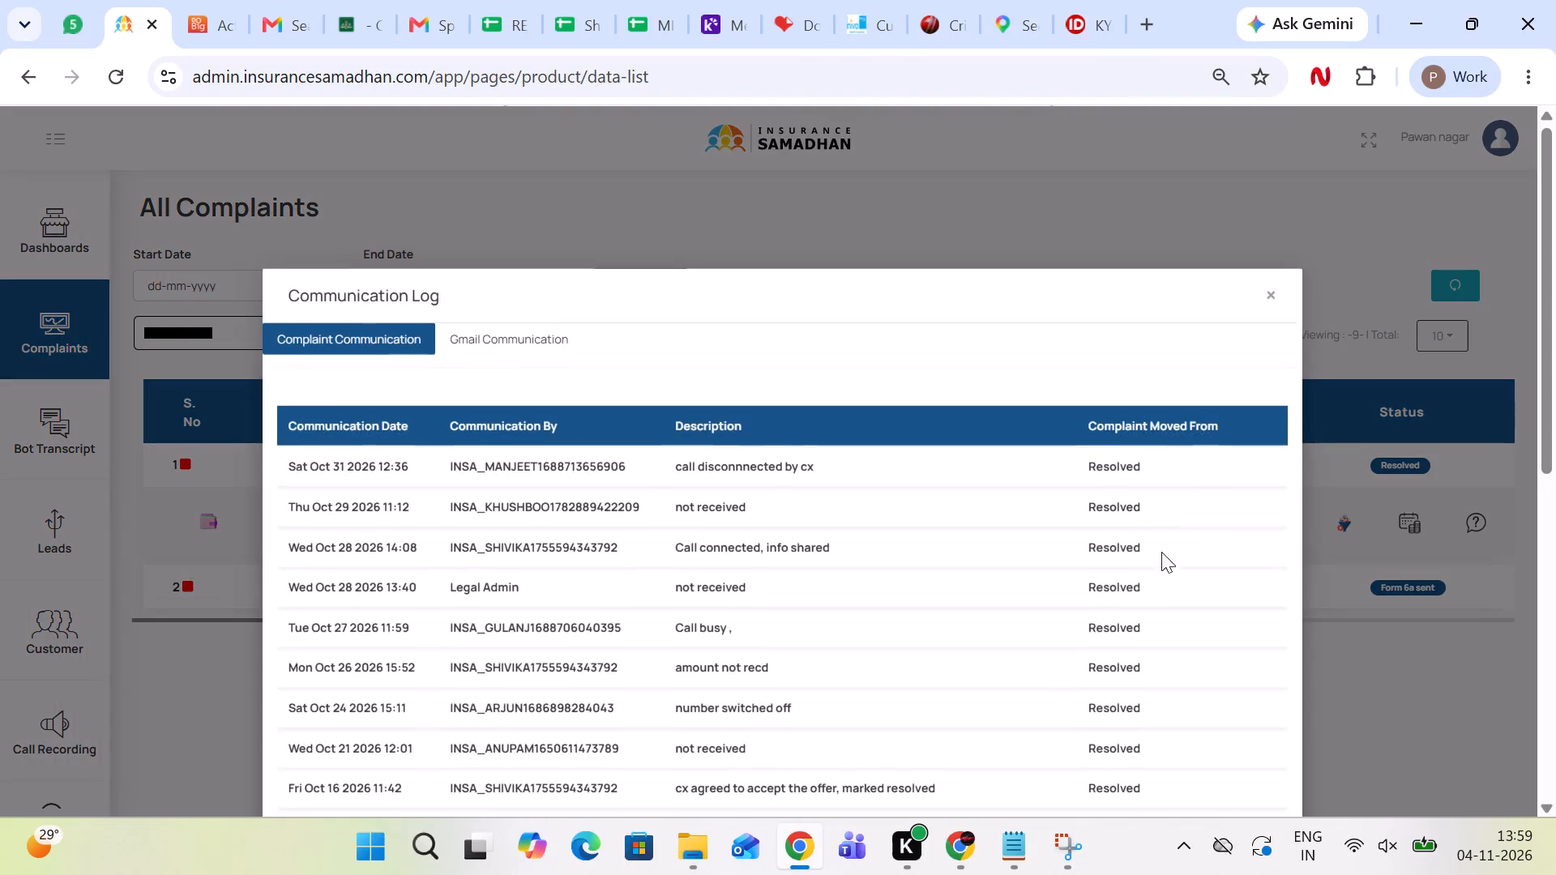
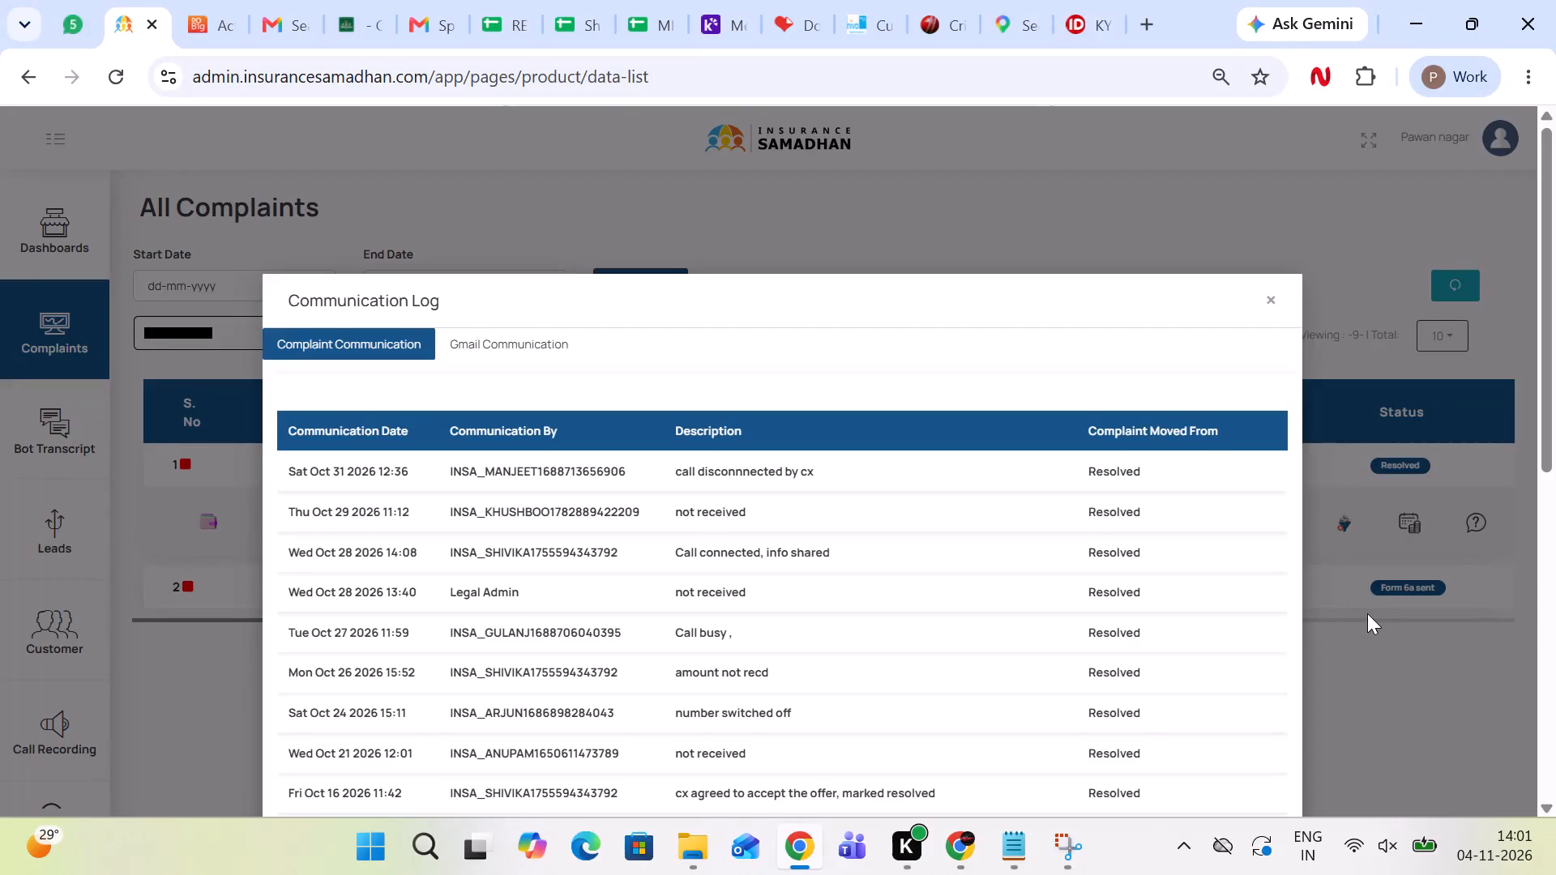
Add the comment "nr" dated 04-11-2026 to the communication log of the row 115 customer's resolved complaint.
left_click(1456, 643)
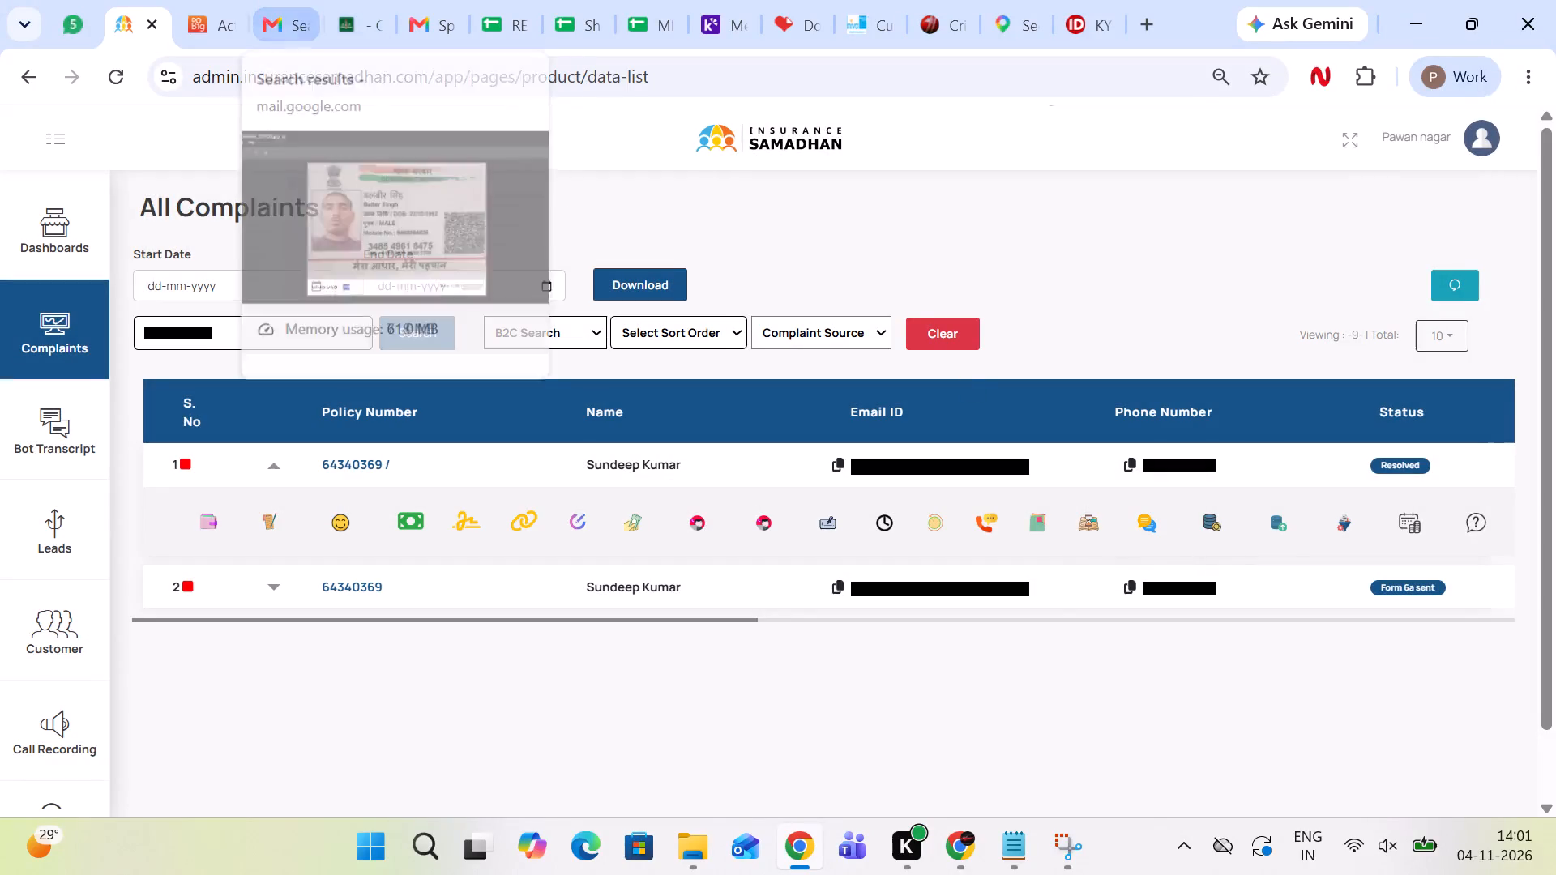
left_click(1143, 528)
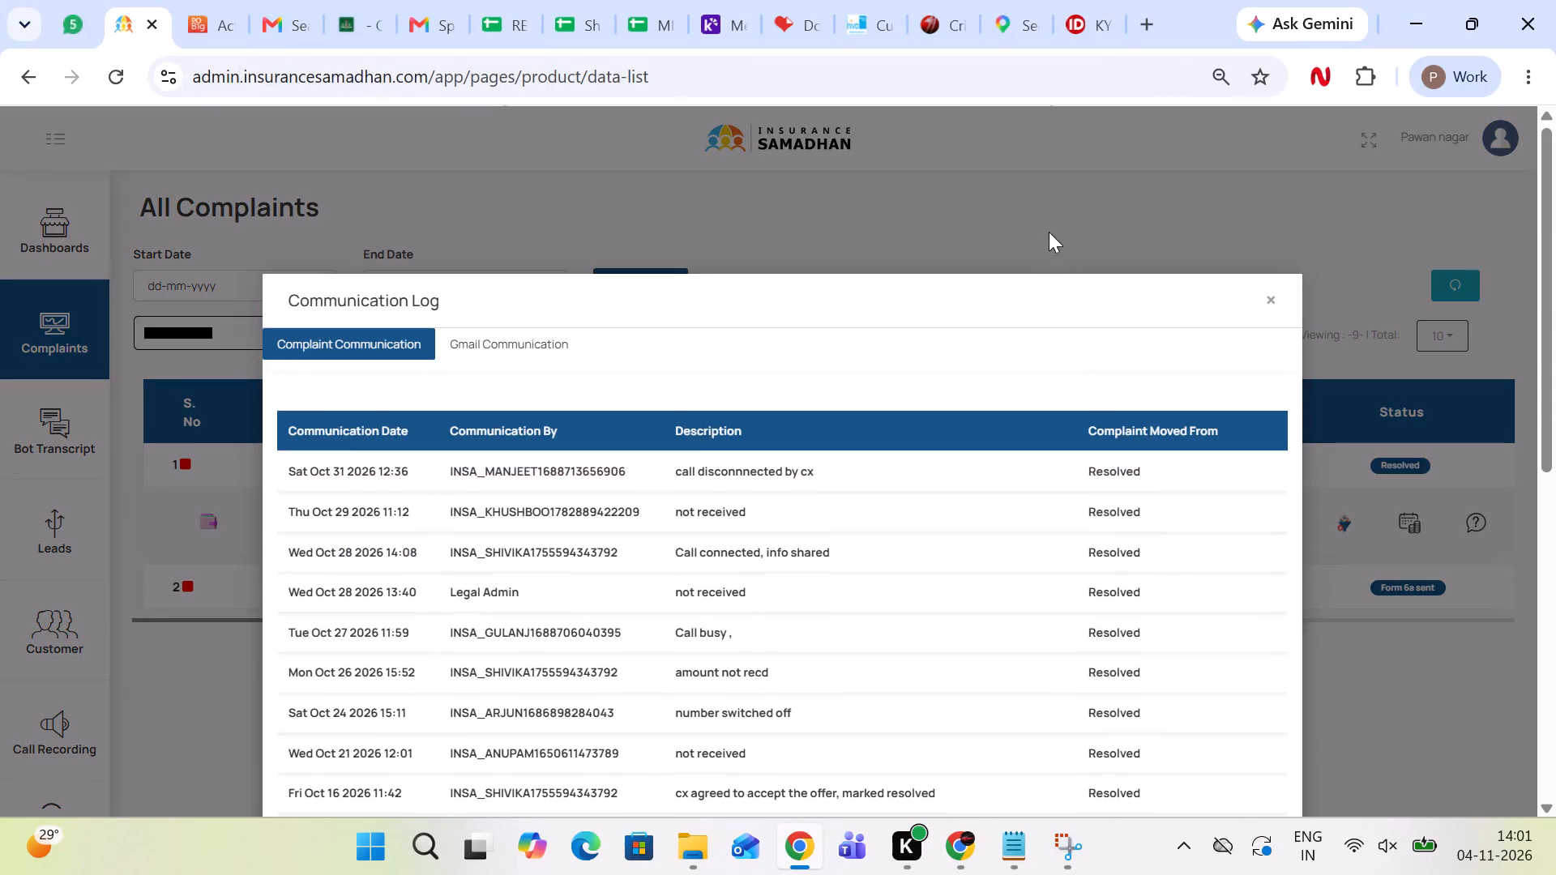
left_click(1049, 230)
left_click(1145, 521)
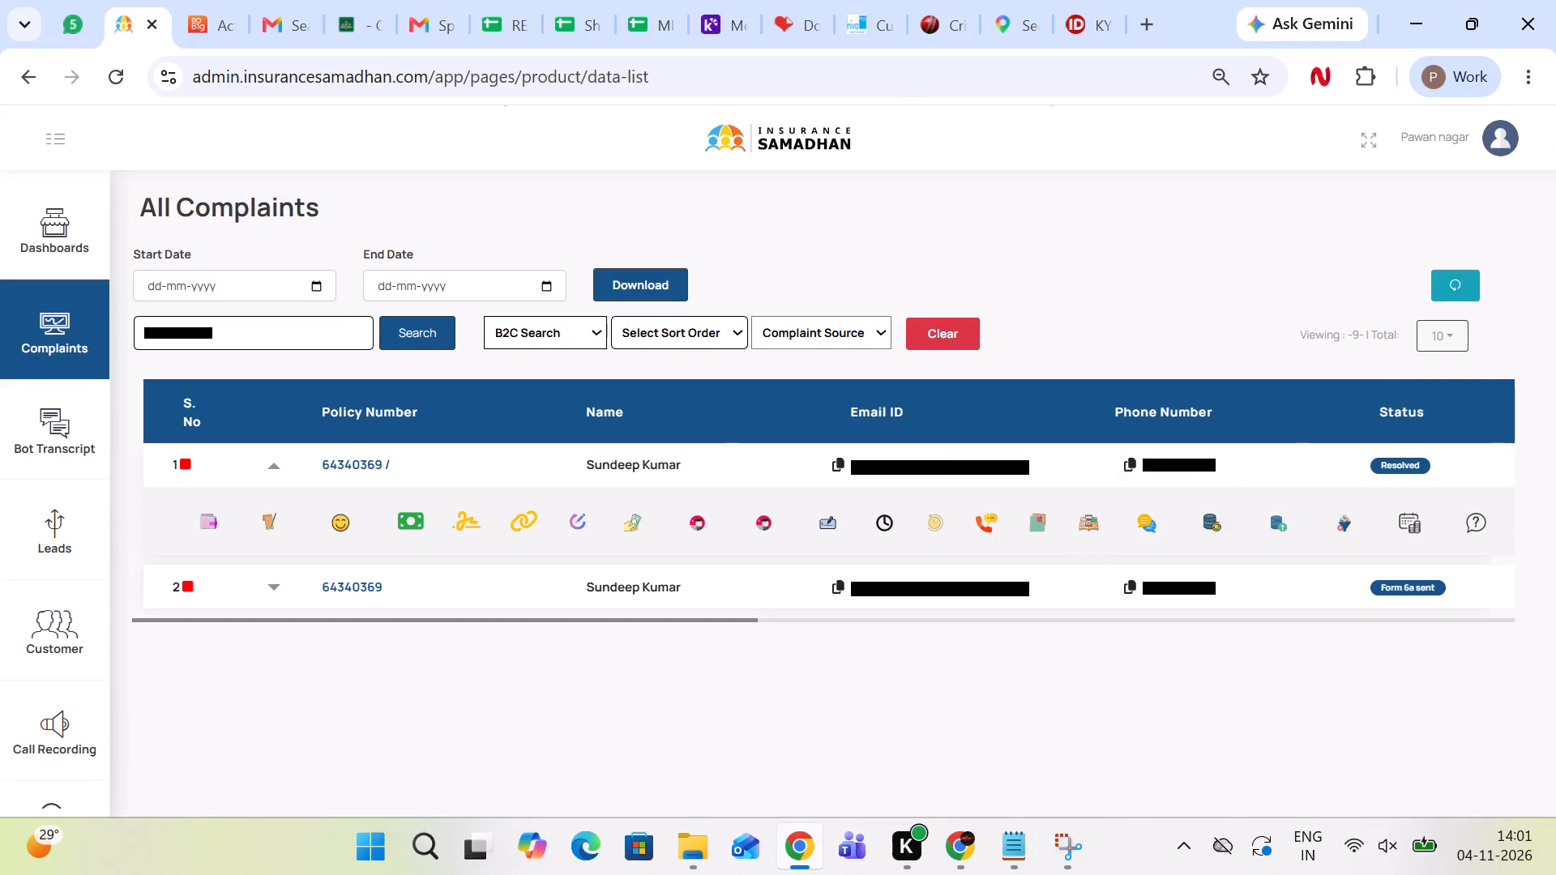
scroll(862, 559, "down", 11)
left_click(847, 753)
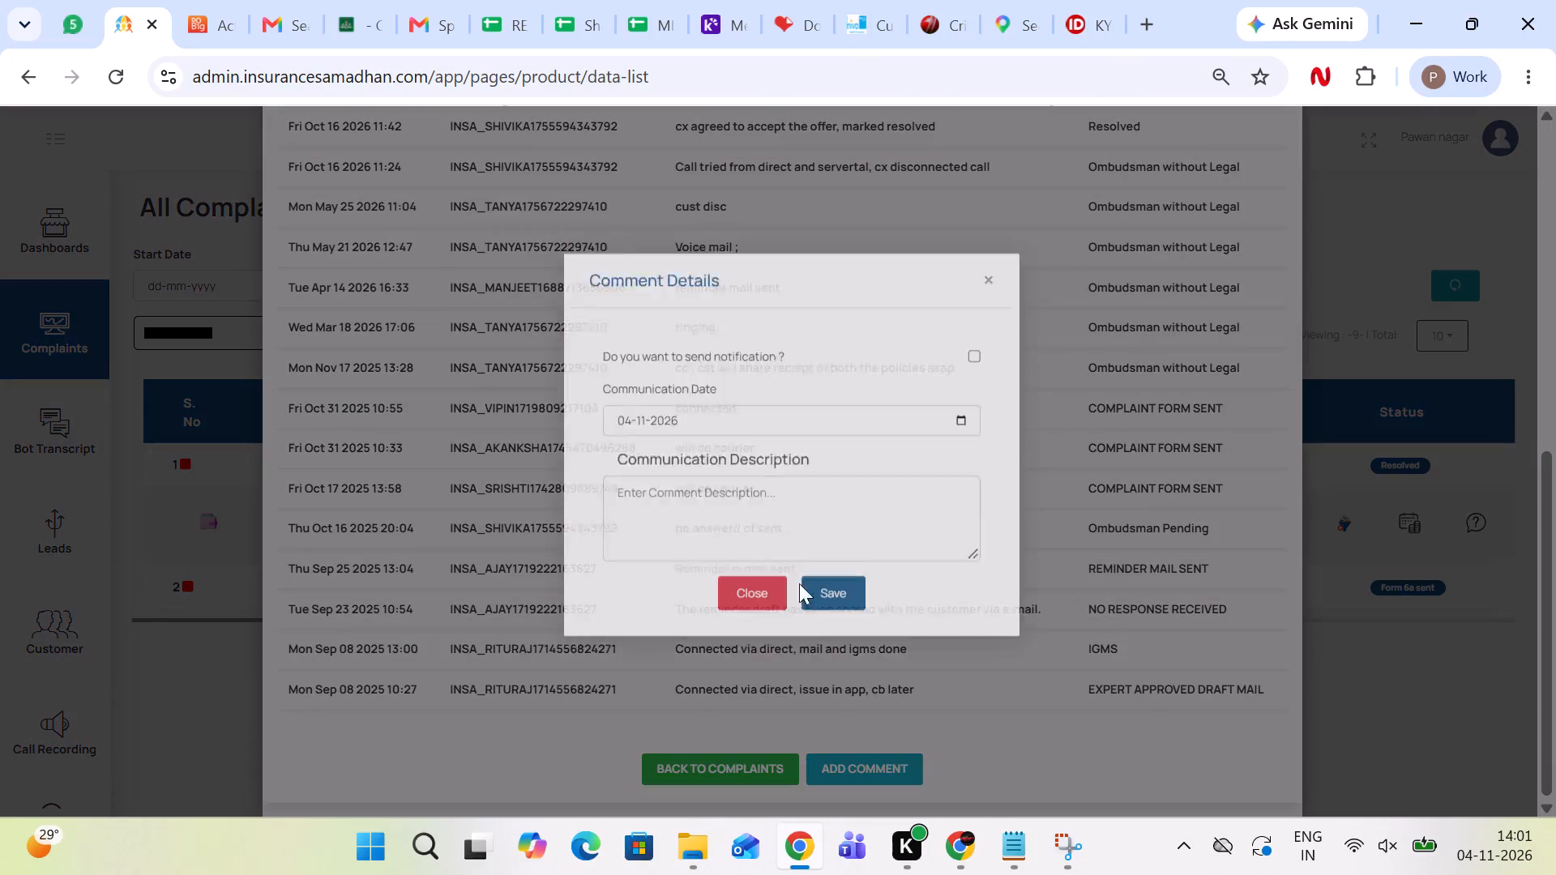
left_click(801, 548)
key("n")
key("r")
left_click(827, 604)
Set the row 115 status in column C of the November 2026 resolved sheet to Not Answering.
left_click(487, 0)
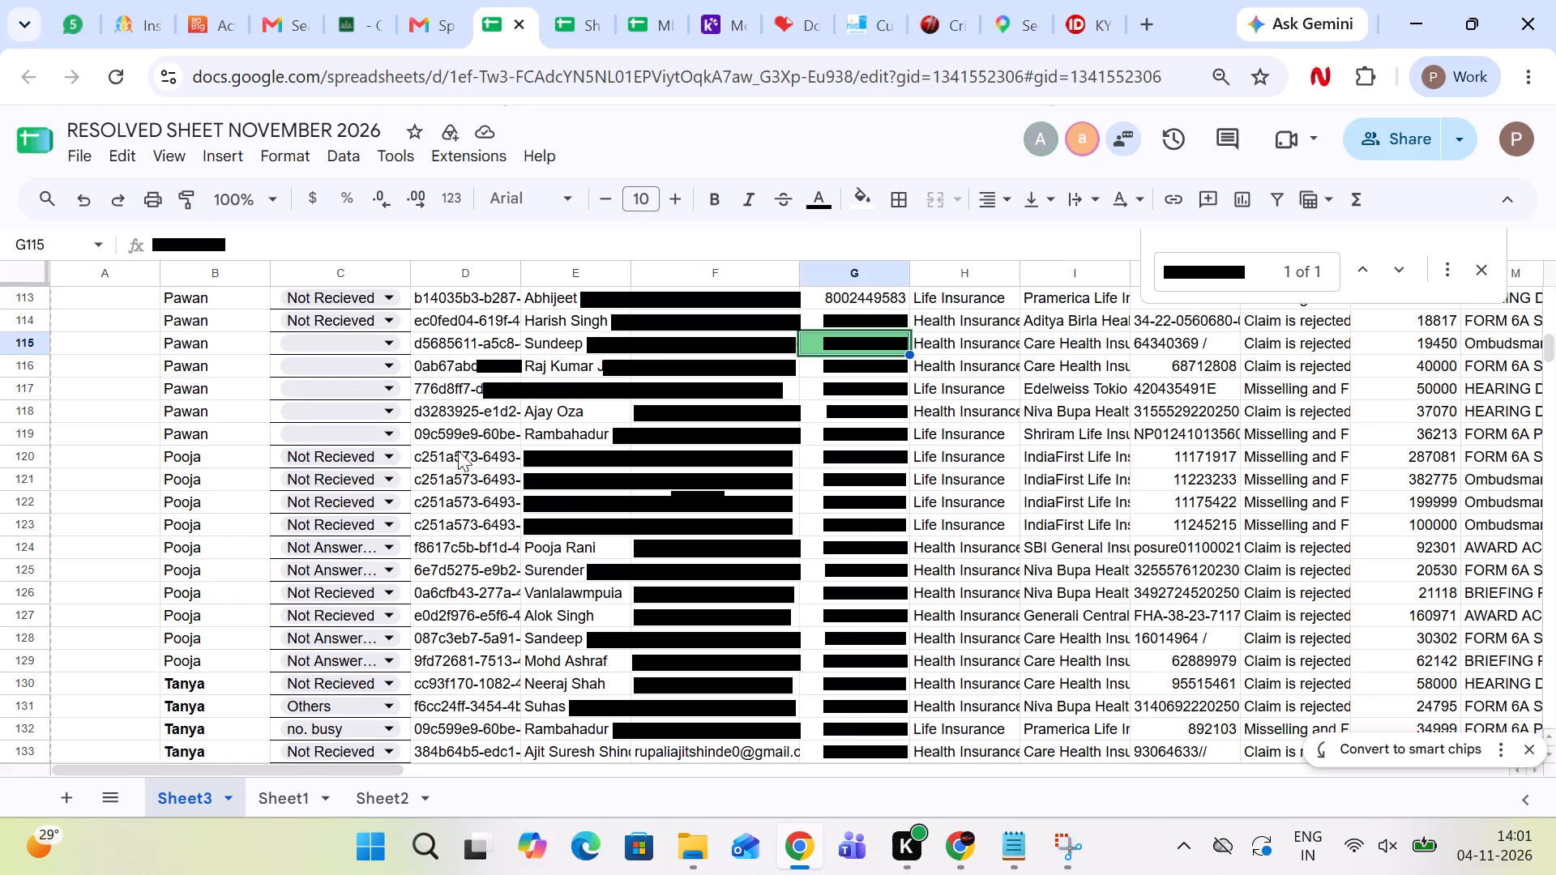
left_click(372, 341)
left_click(344, 382)
Look up the row 116 customer's phone number in the sheet and Insurance Samadhan, and open the resolved complaint's communication log.
left_click(855, 373)
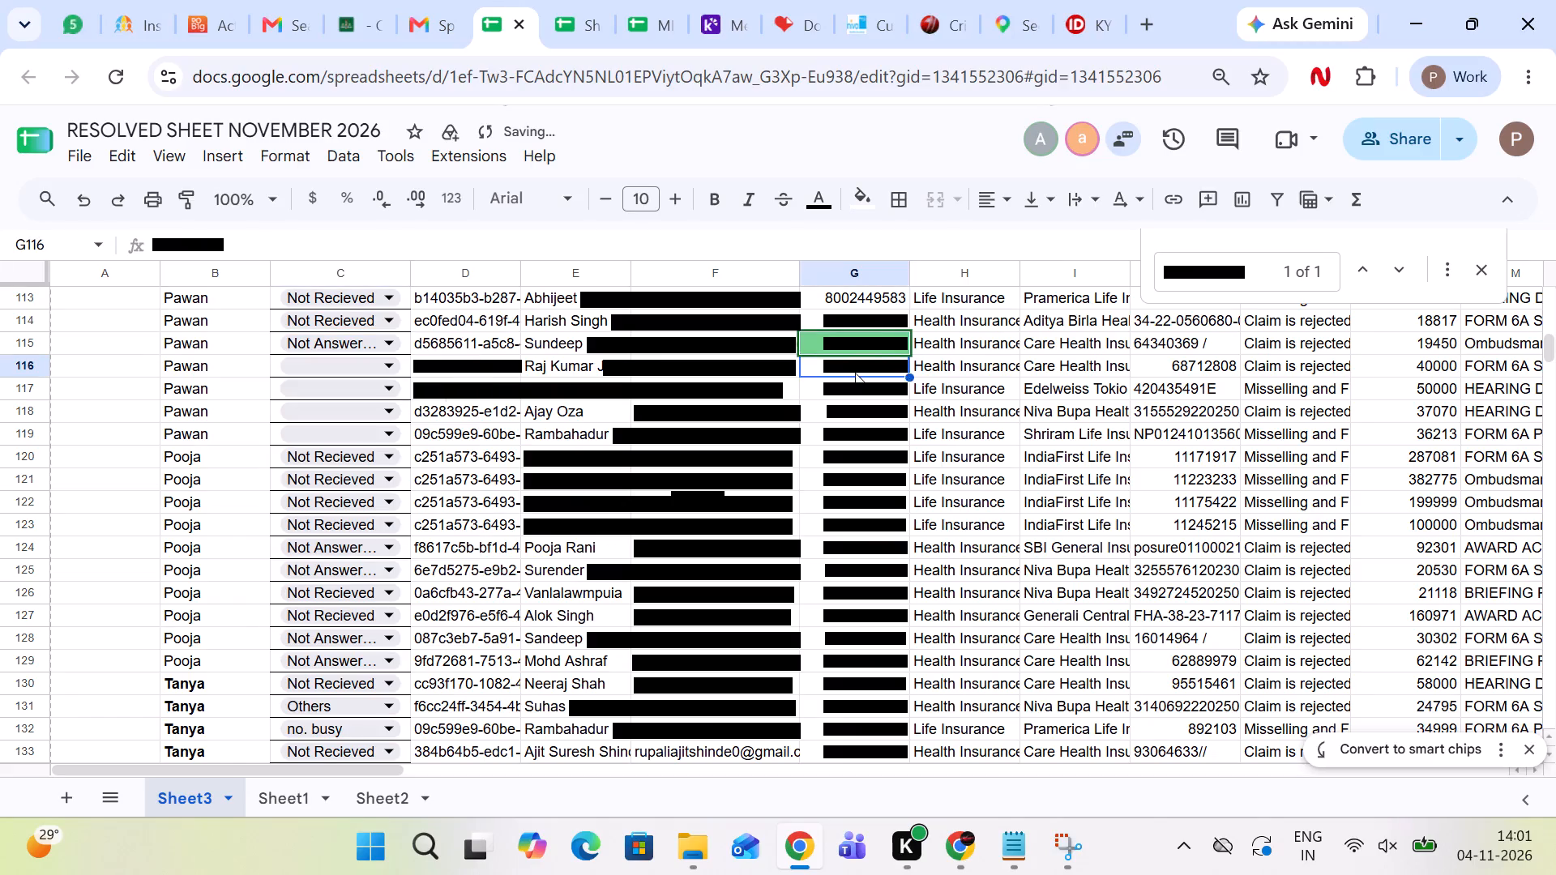
key("ctrl+c")
key("ctrl+f")
key("ctrl+v")
left_click(108, 0)
left_click(199, 277)
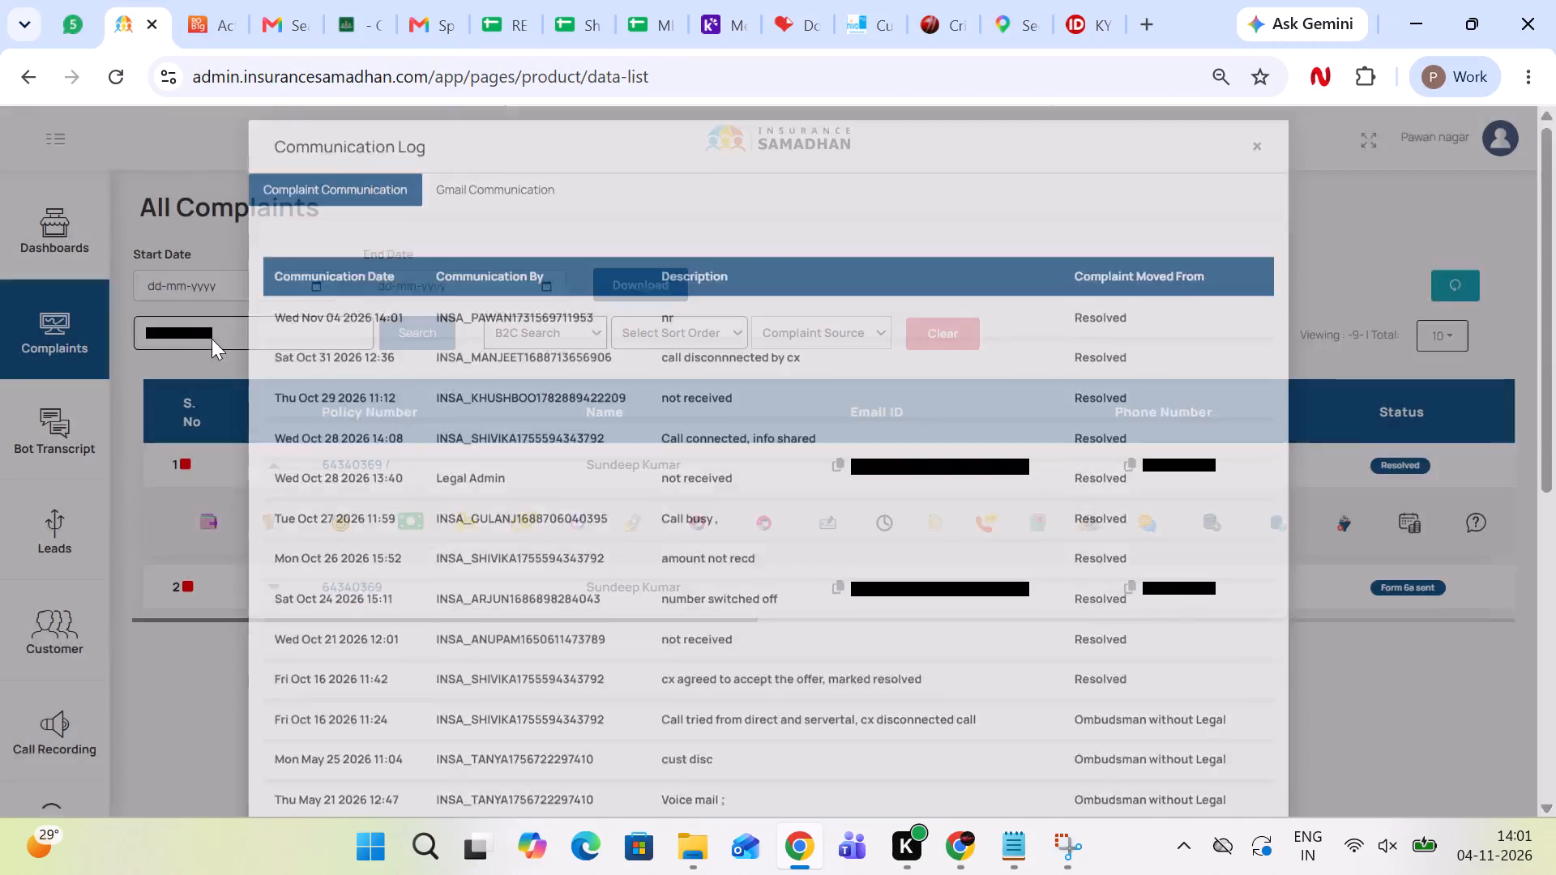
double_click(218, 340)
key("ctrl+v")
left_click(387, 332)
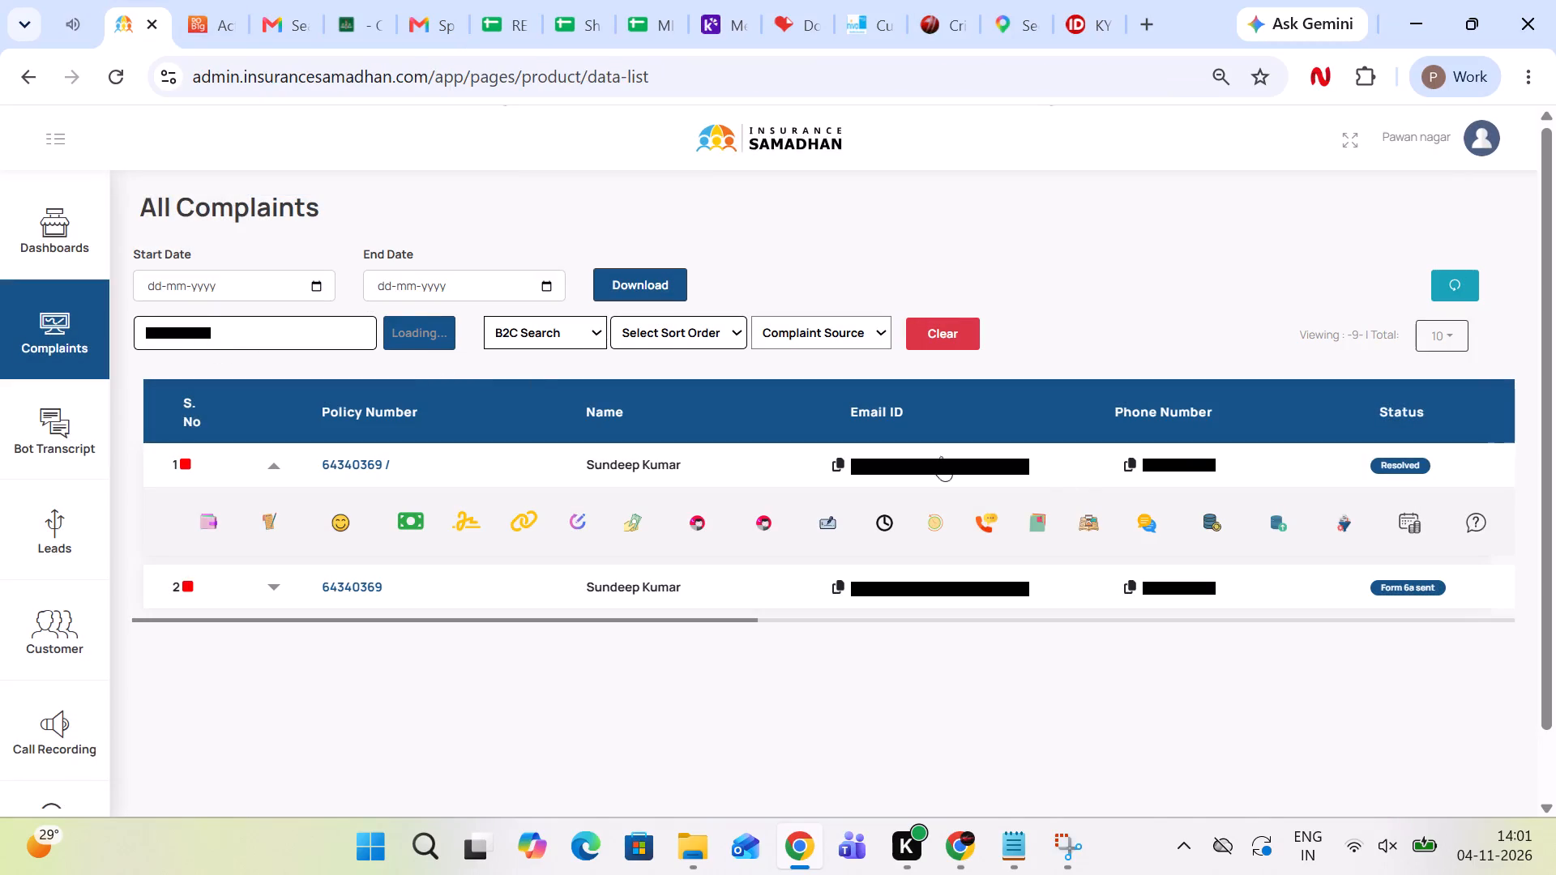
left_click(1094, 463)
left_click(1148, 523)
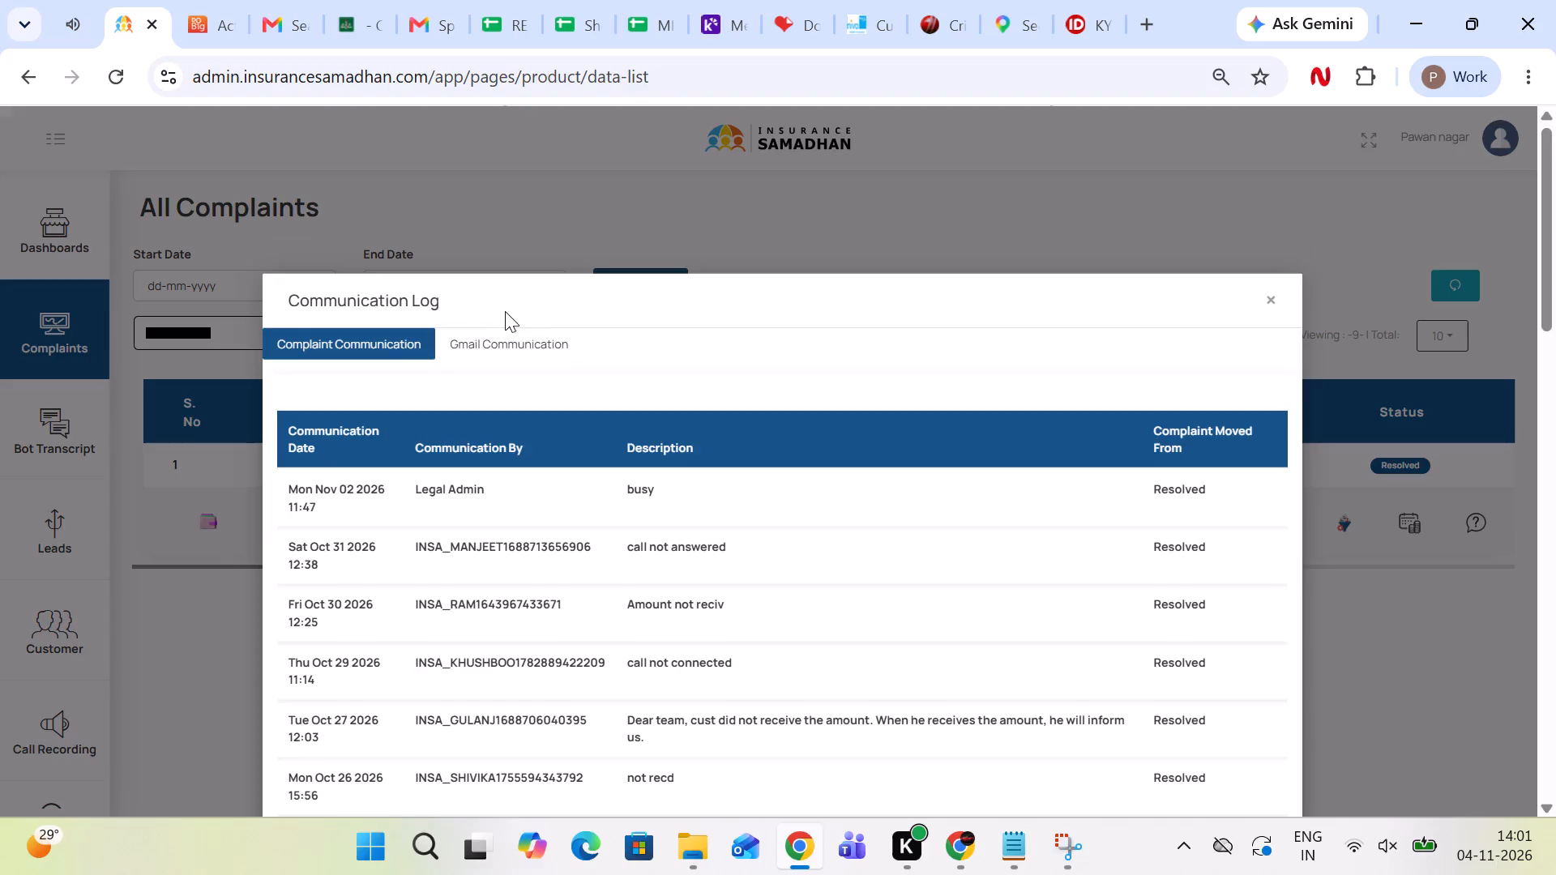
Call the row 116 customer's copied phone number from the Smartflo dialer.
left_click(177, 0)
double_click(749, 241)
key("ctrl+v")
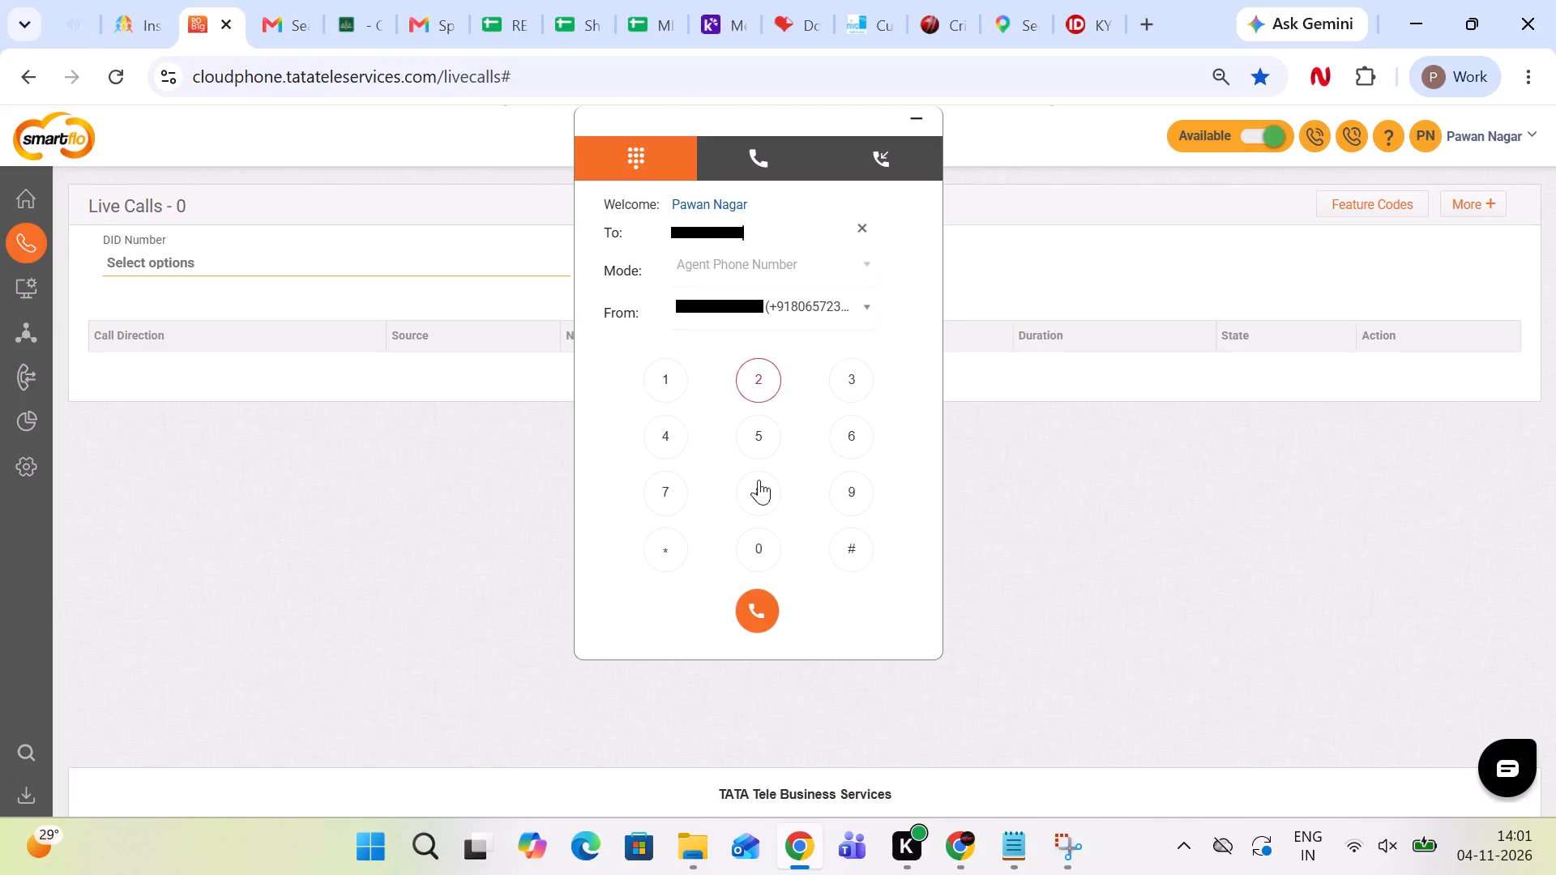
left_click(743, 608)
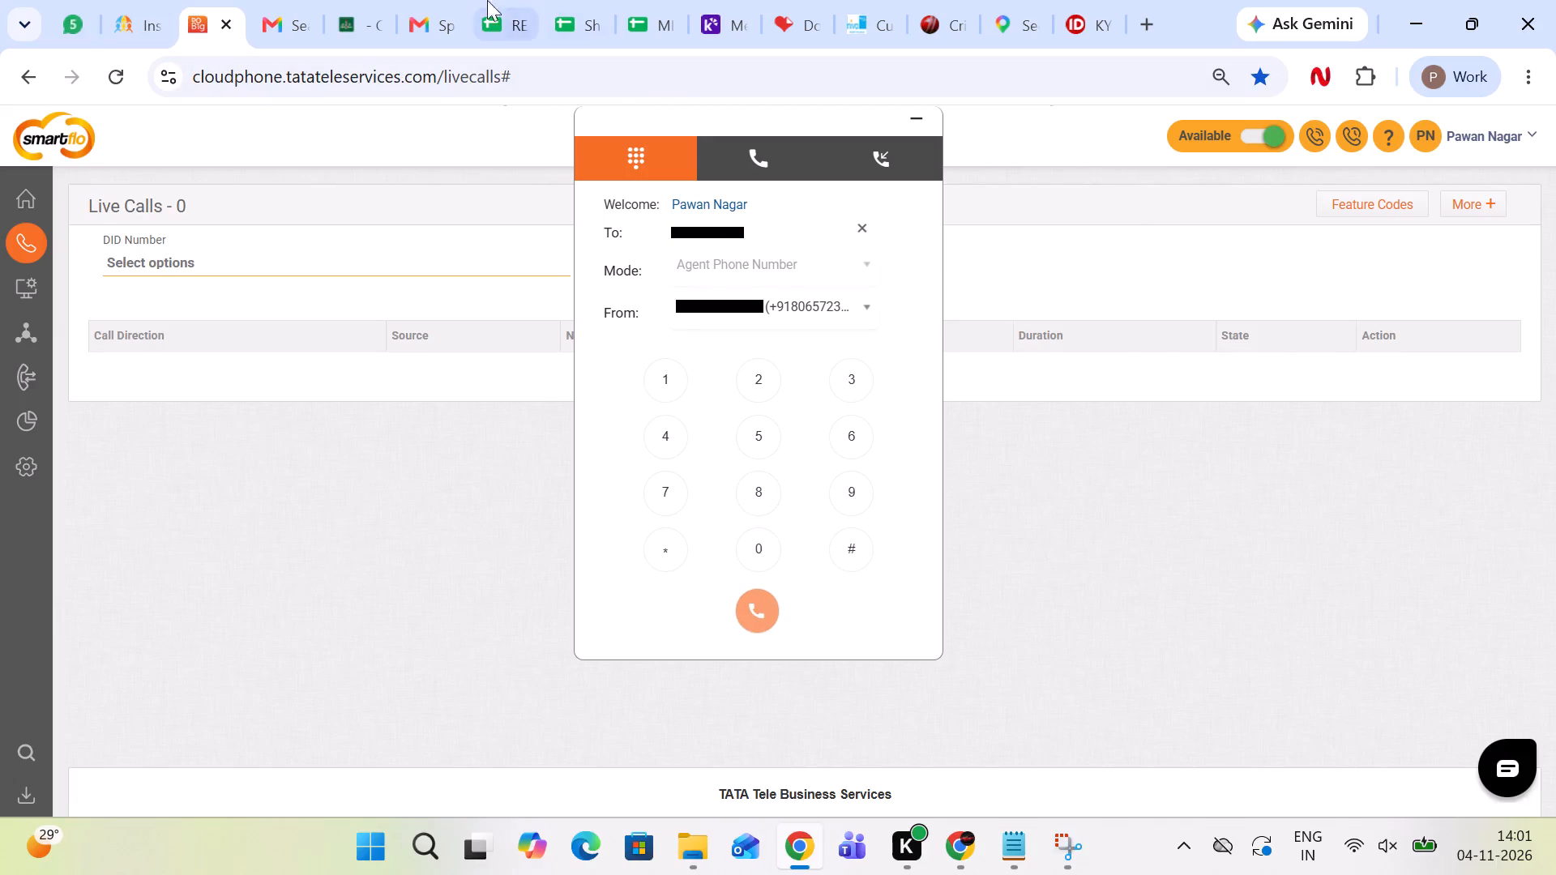
Set the row 116 status in column C of the resolved sheet to "no. busy".
left_click(509, 0)
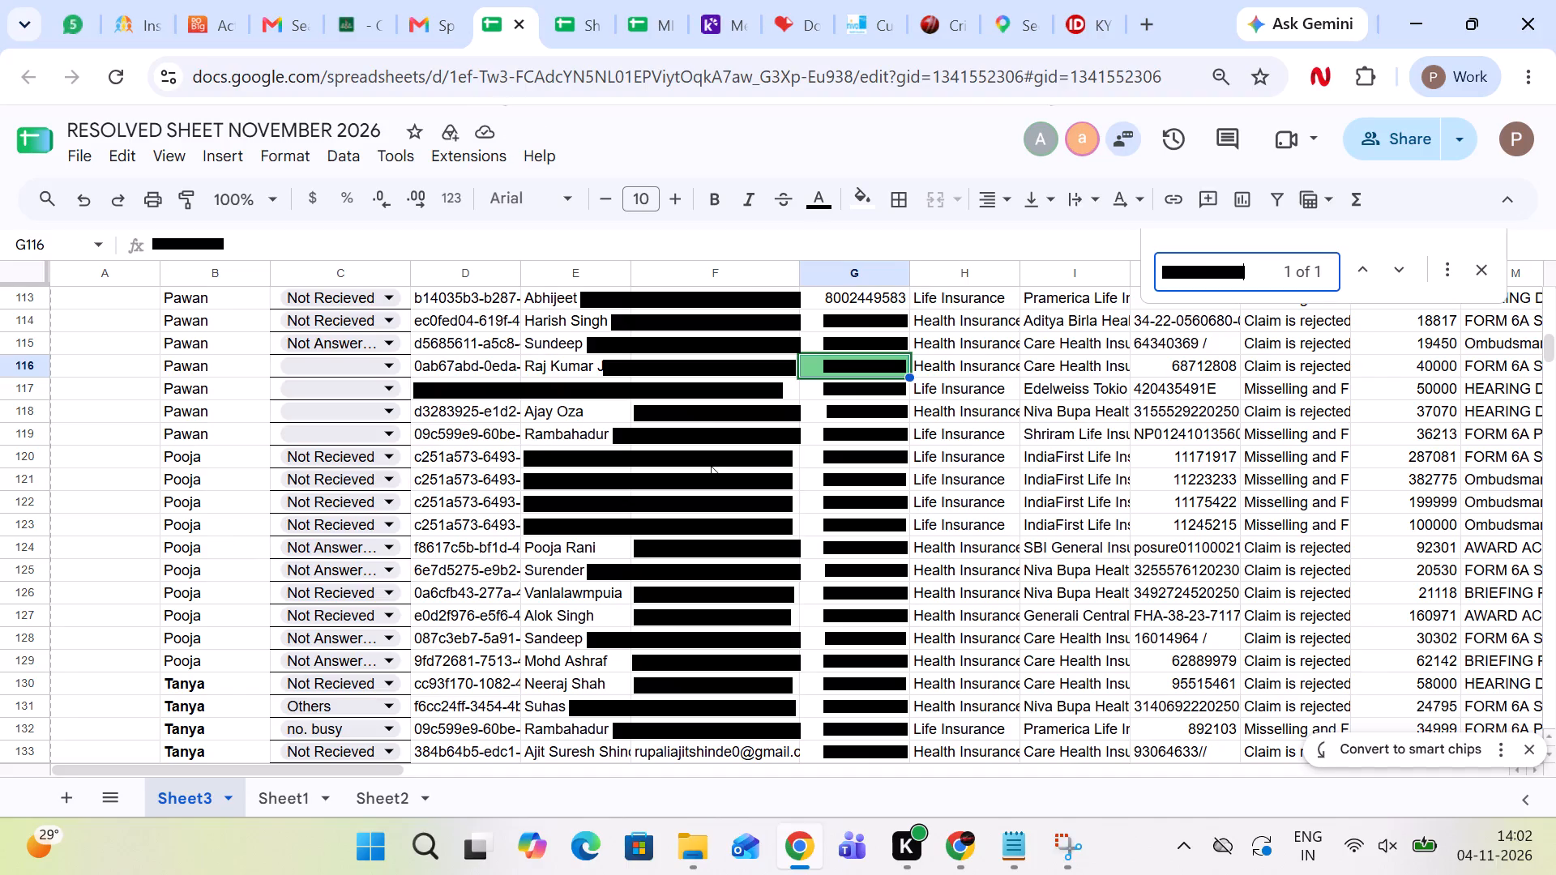
left_click(387, 358)
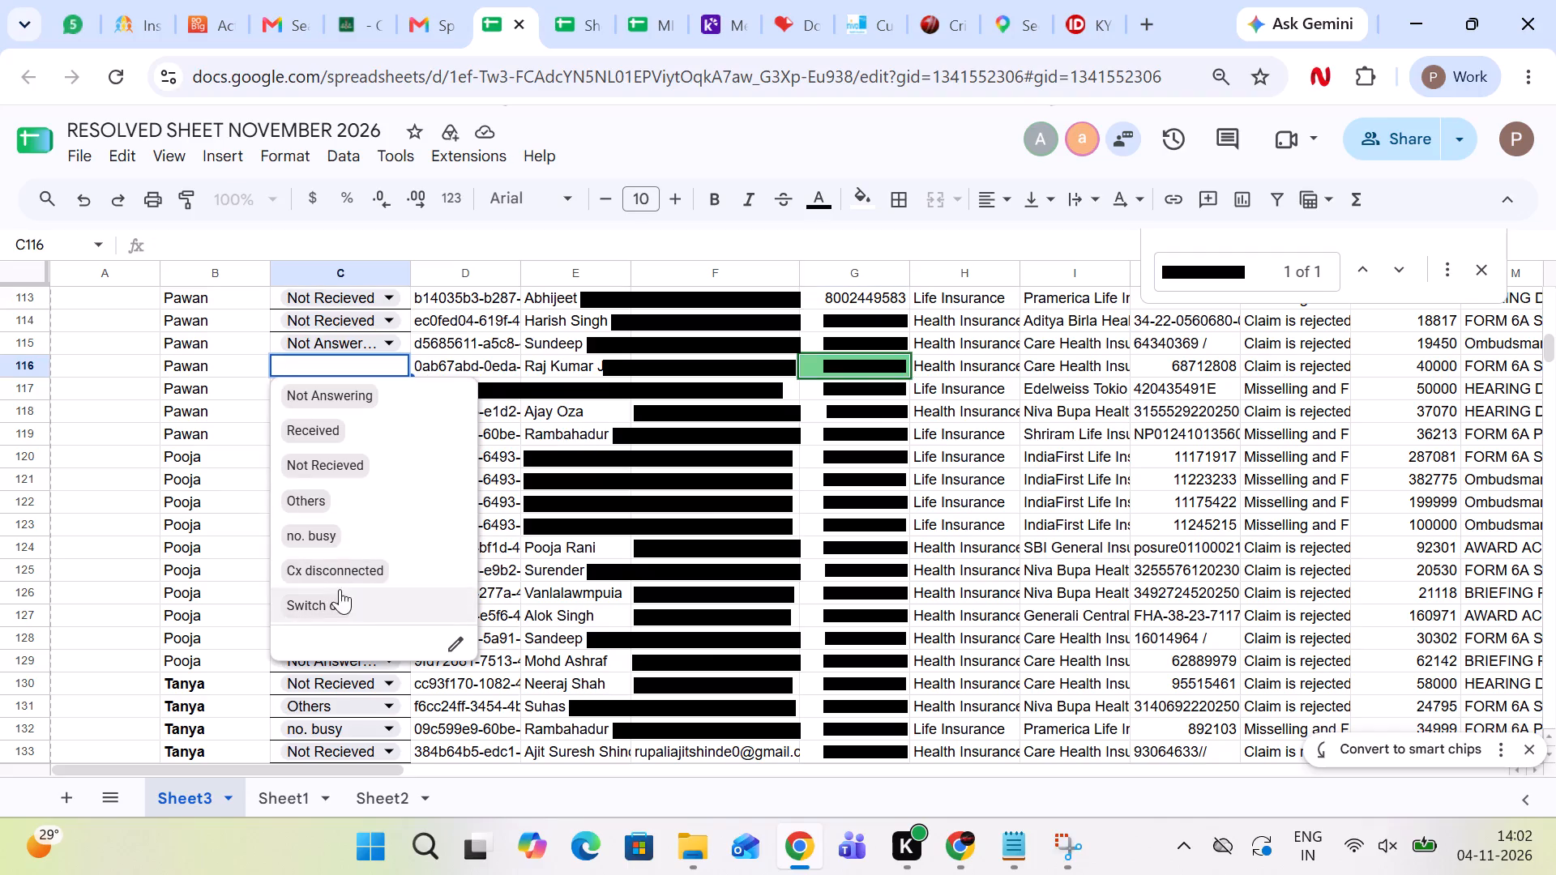
left_click(334, 531)
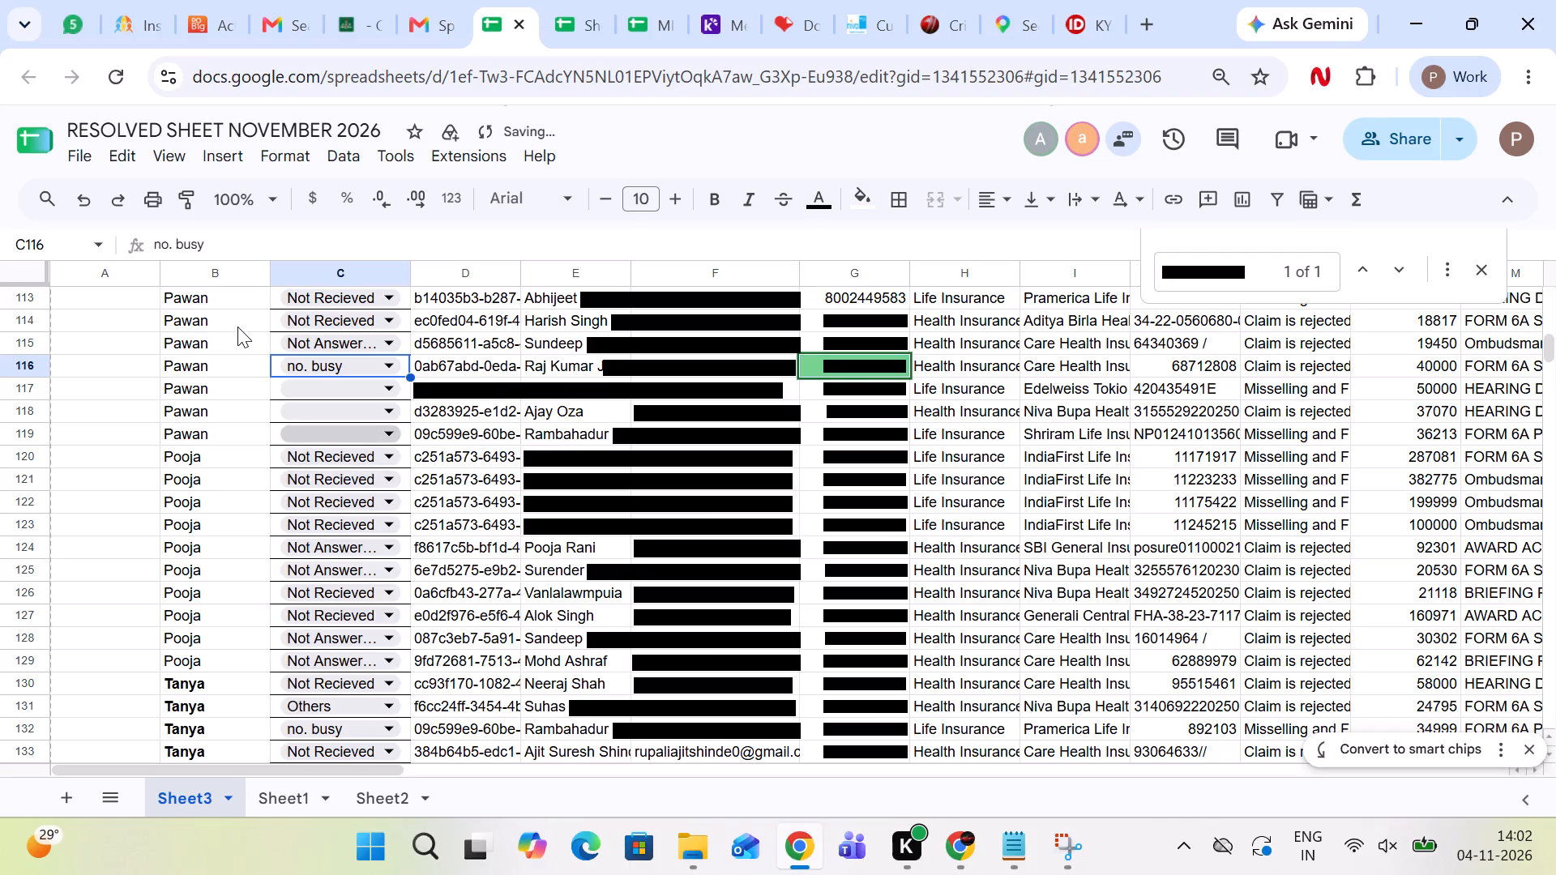
Copy the row 116 status "no. busy" and save it as a comment in that customer's complaint communication log.
key("ctrl+c")
left_click(113, 0)
scroll(720, 578, "down", 4)
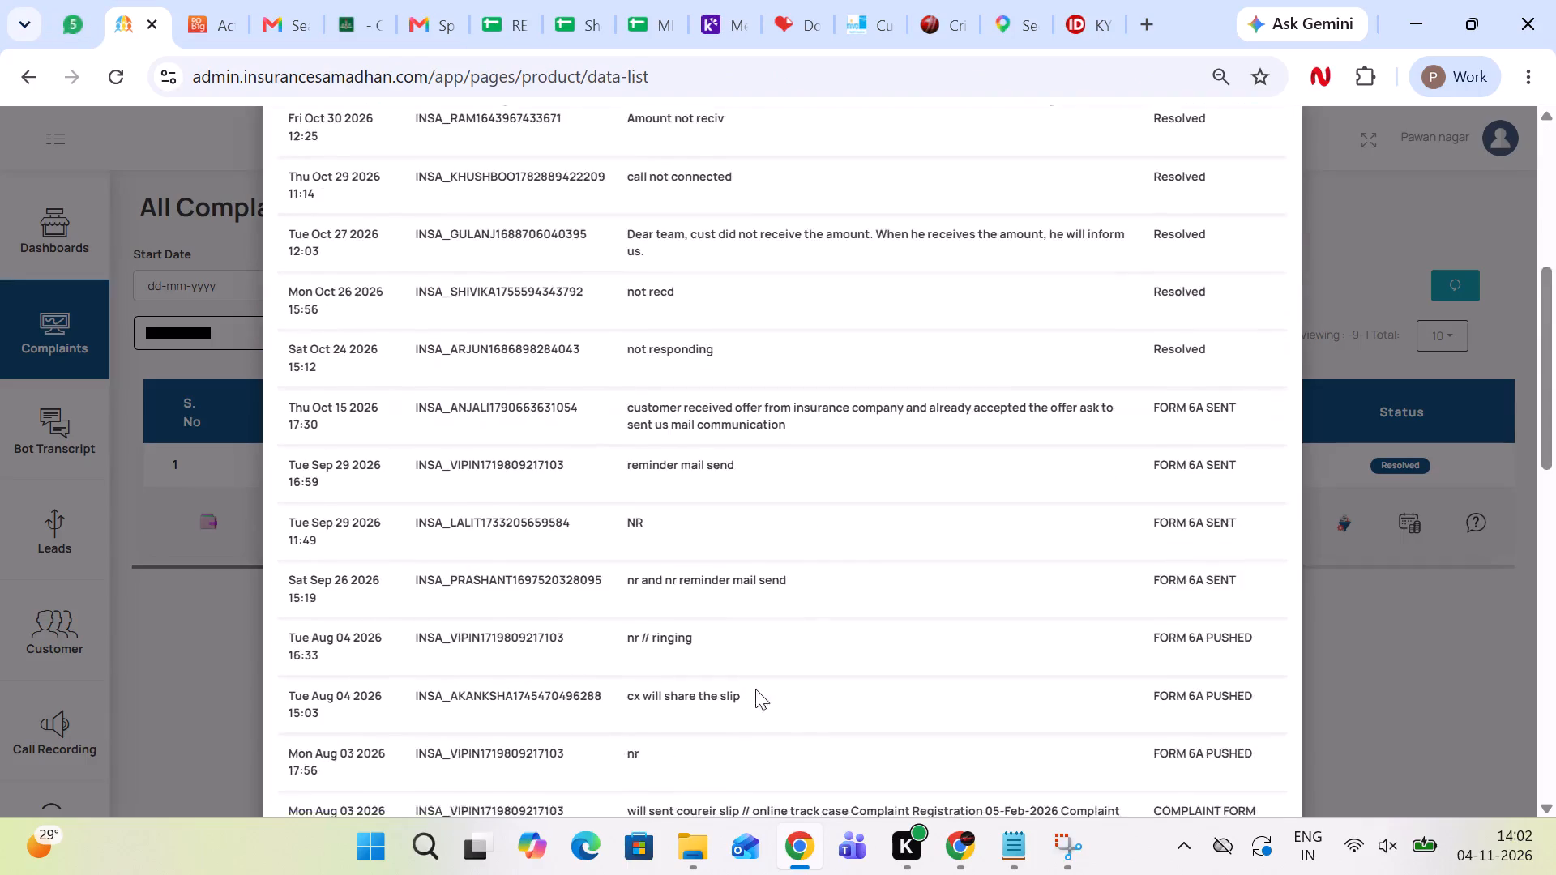
scroll(773, 724, "down", 12)
left_click(872, 791)
left_click(871, 781)
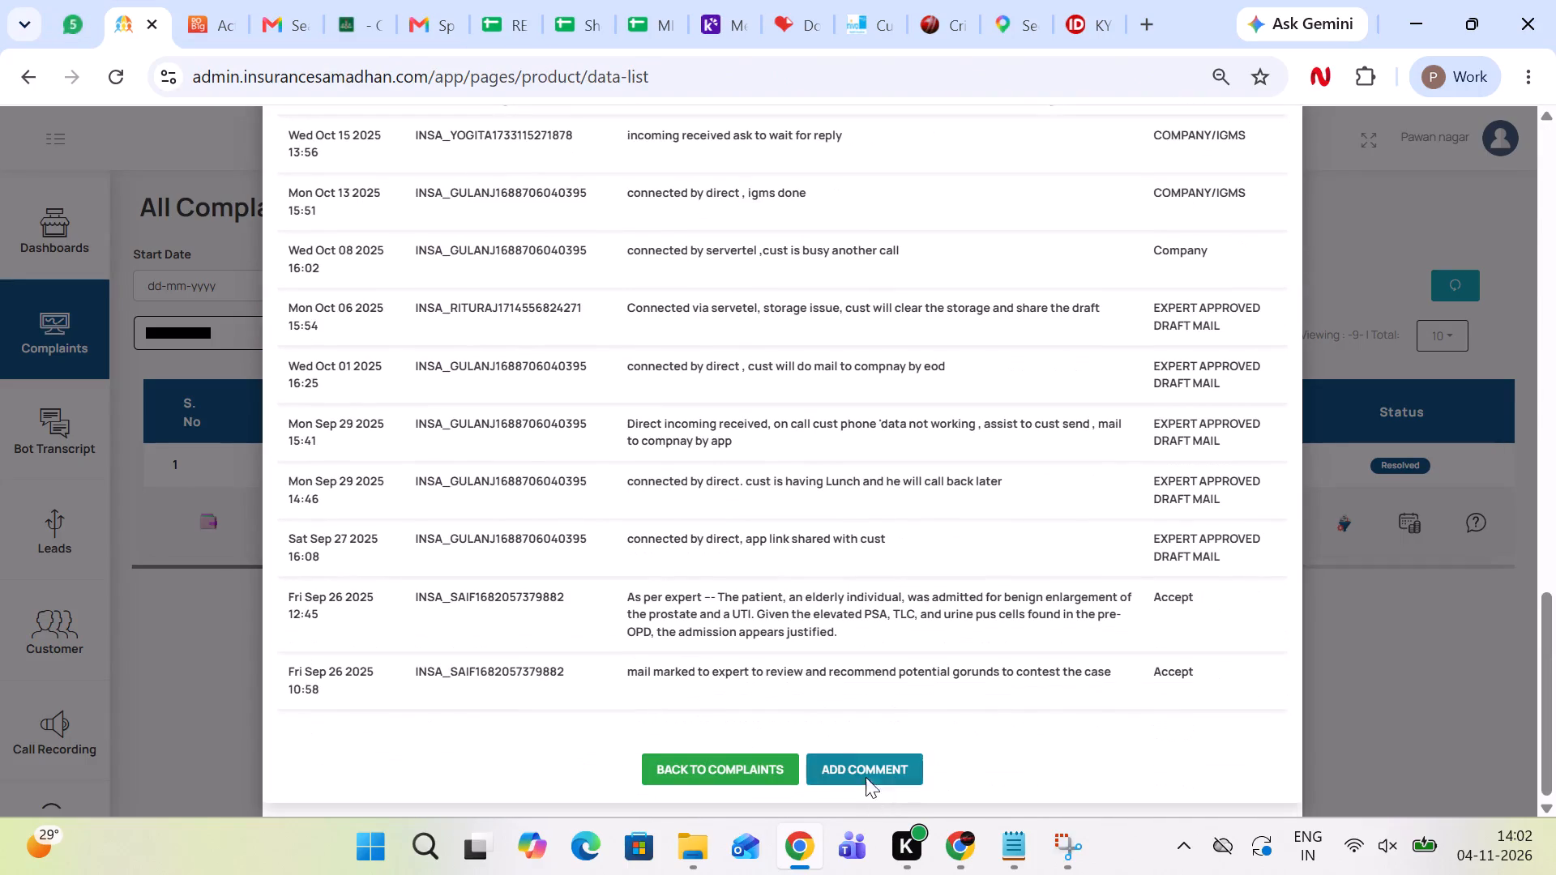
left_click(769, 557, "ctrl")
key("ctrl+v")
left_click(815, 604)
Copy the row 117 customer's phone number, check it for duplicates in the sheet, and search Insurance Samadhan complaints for it.
left_click(519, 0)
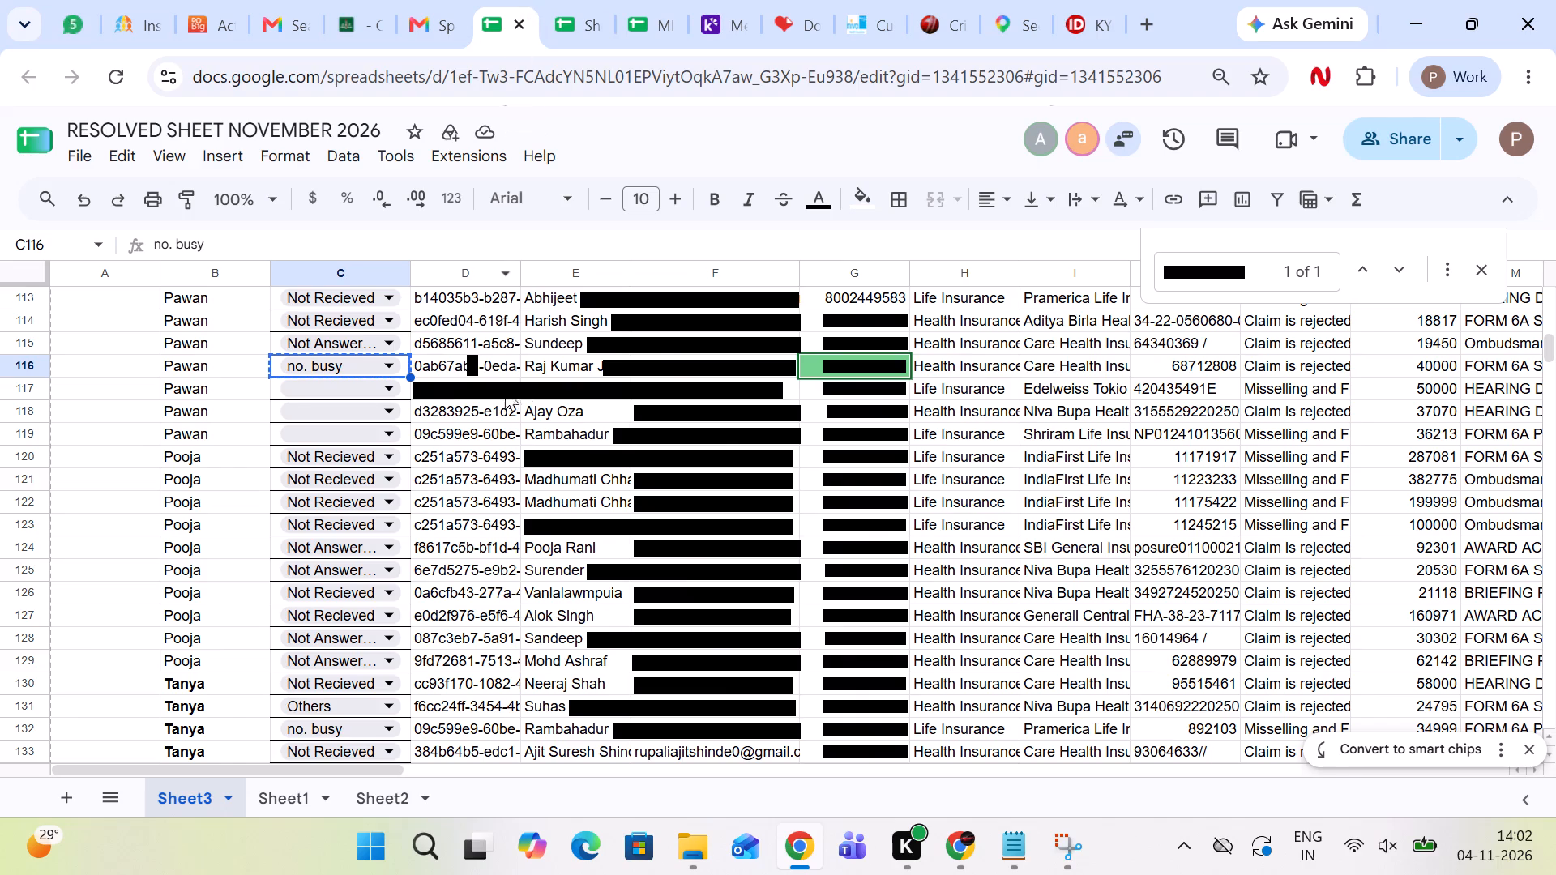
left_click(849, 383)
key("ctrl+c")
key("ctrl+f")
key("ctrl+v")
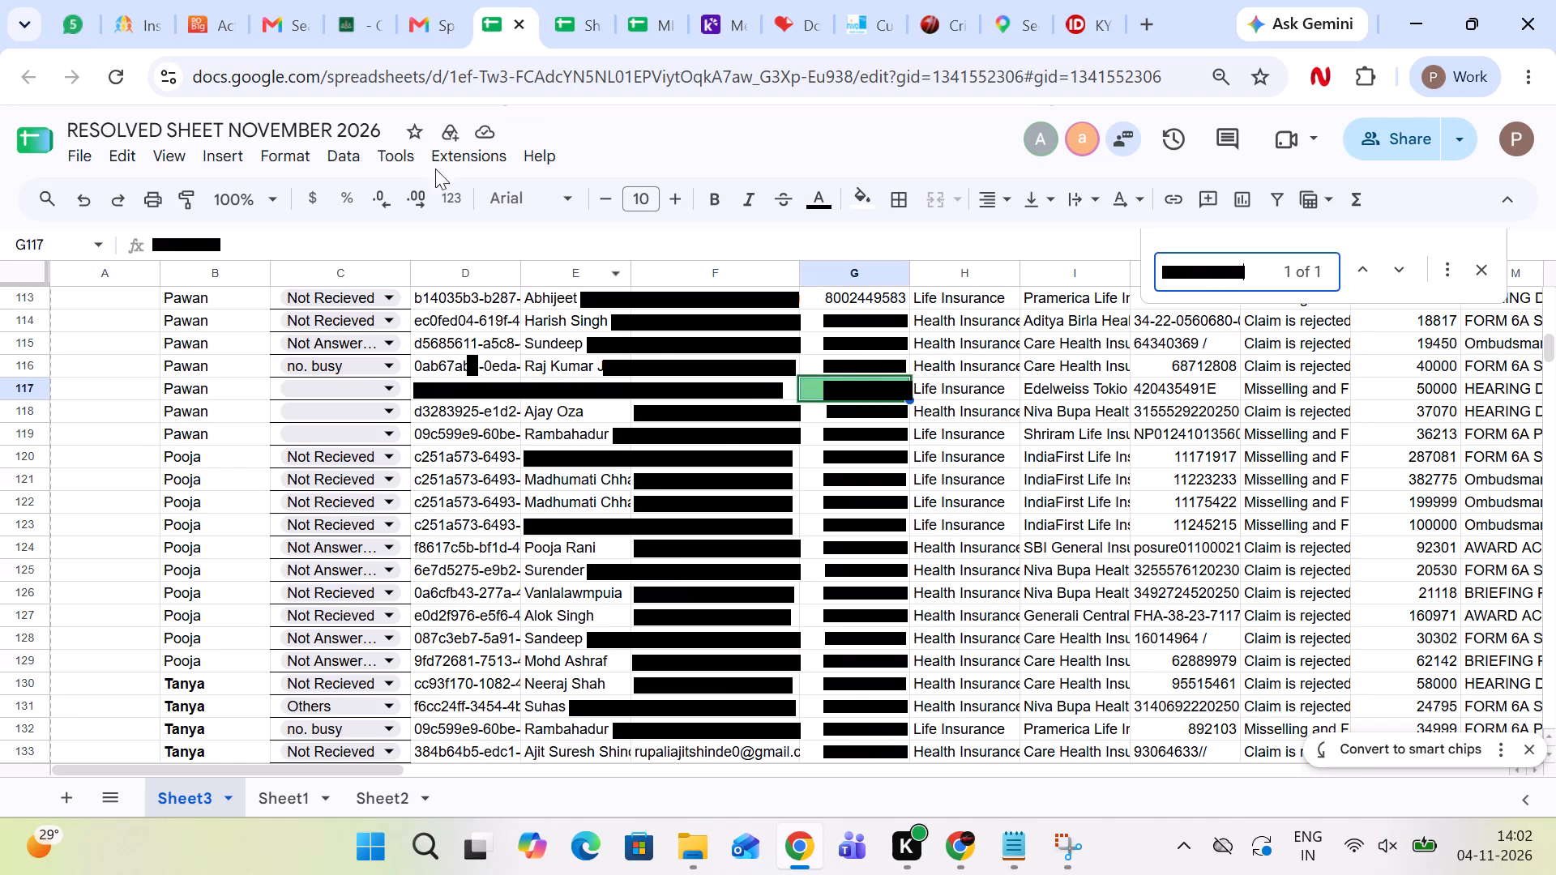
left_click(118, 0)
left_click(212, 343)
double_click(266, 339)
key("ctrl+v")
left_click(439, 324)
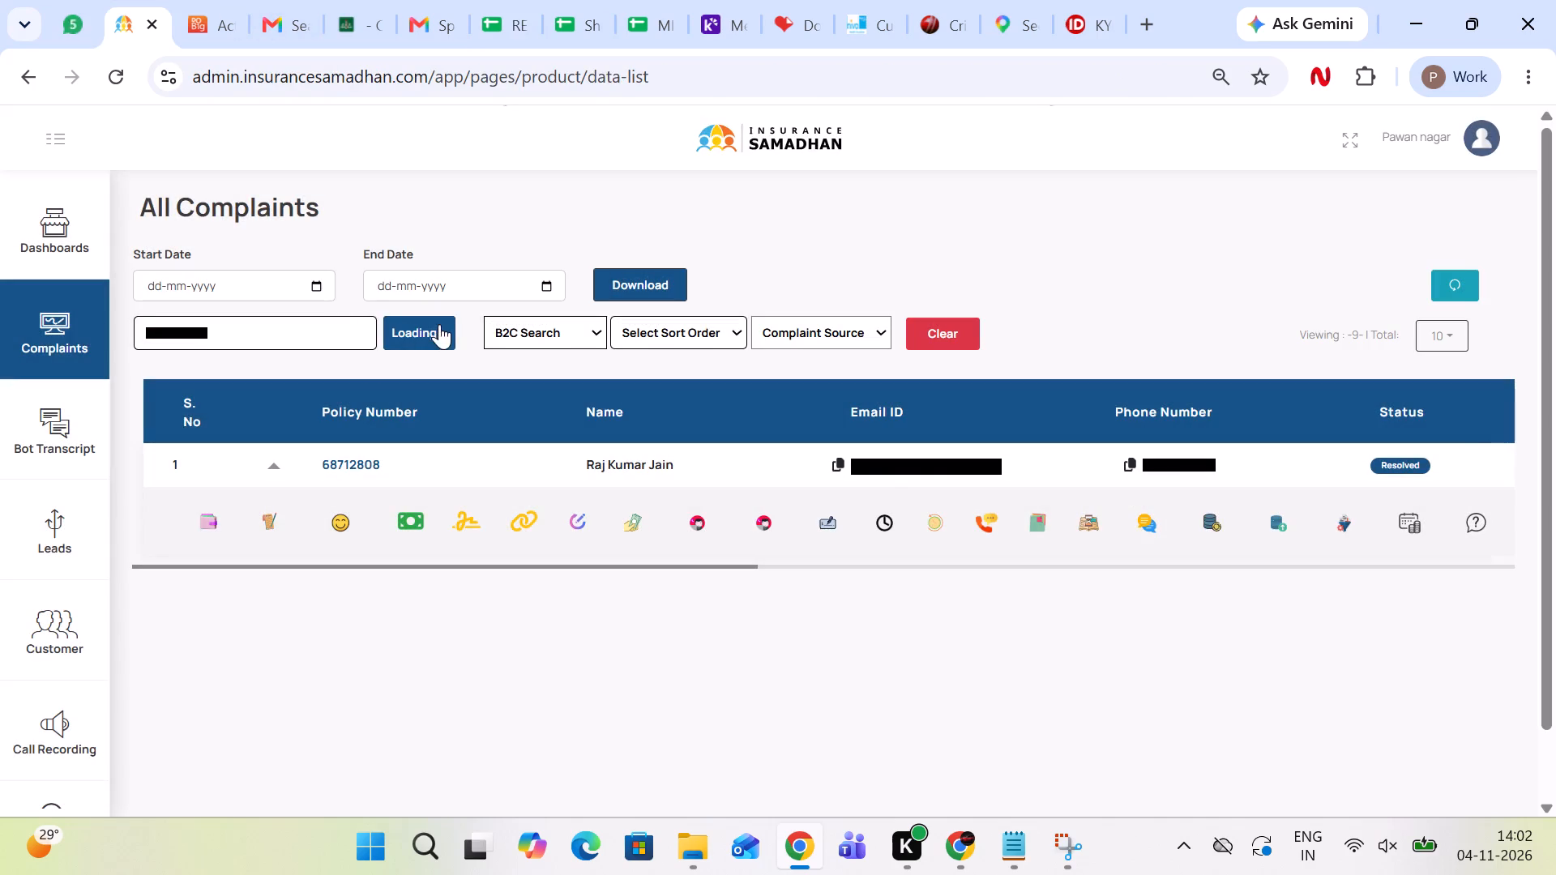
Call the row 117 customer's copied phone number from the Smartflo dialer.
left_click(203, 0)
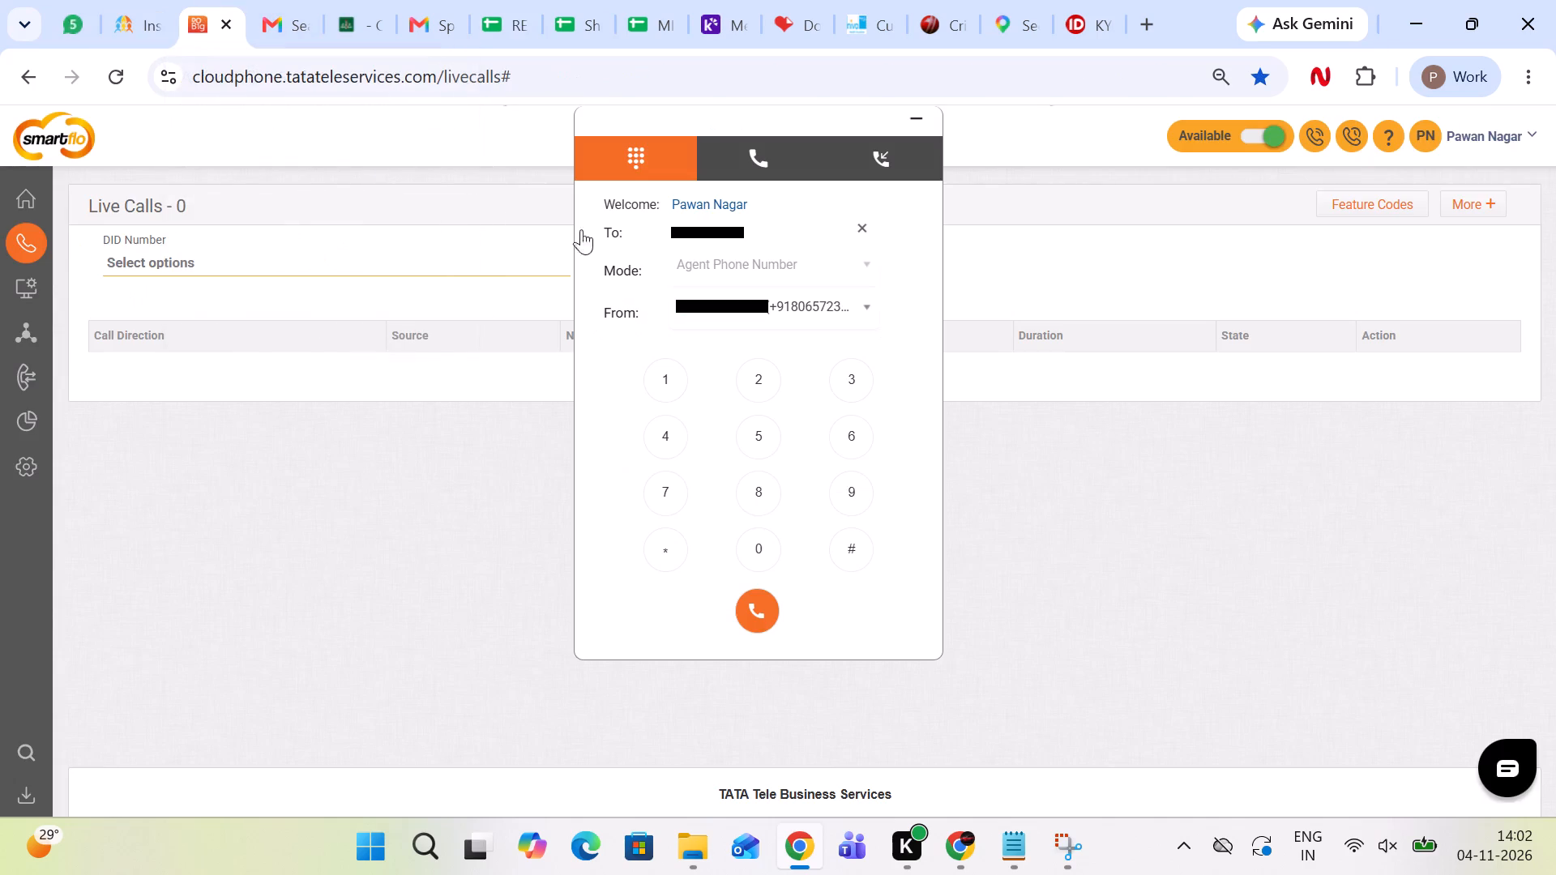
double_click(725, 225, "ctrl")
key("ctrl+v")
left_click(742, 621)
Open the communication log of the row 117 customer's resolved complaint in Insurance Samadhan.
left_click(485, 0)
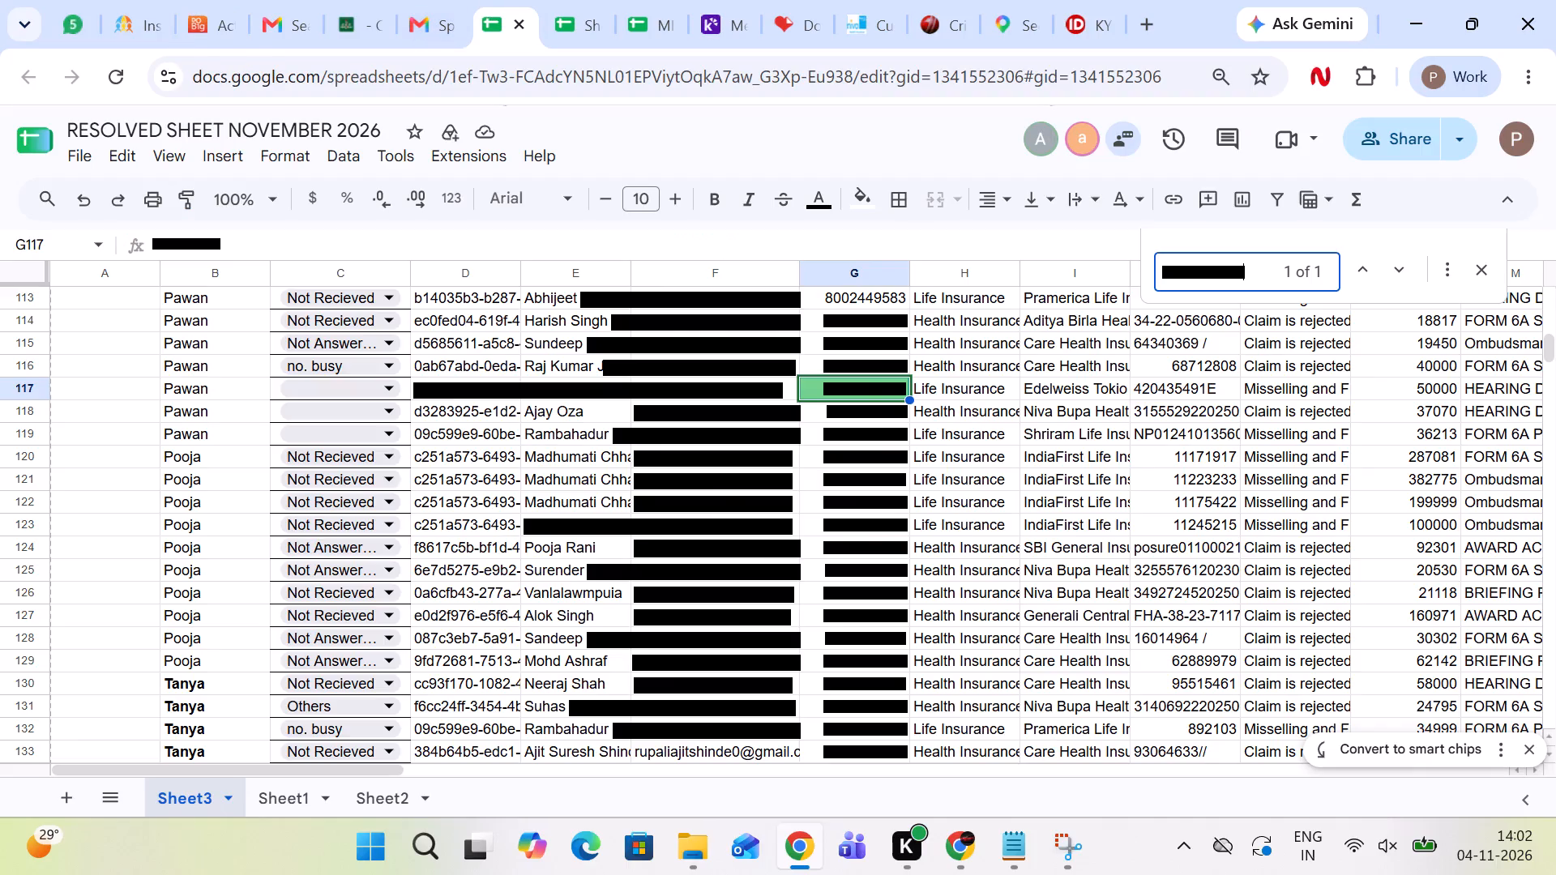
left_click(169, 0)
double_click(417, 344)
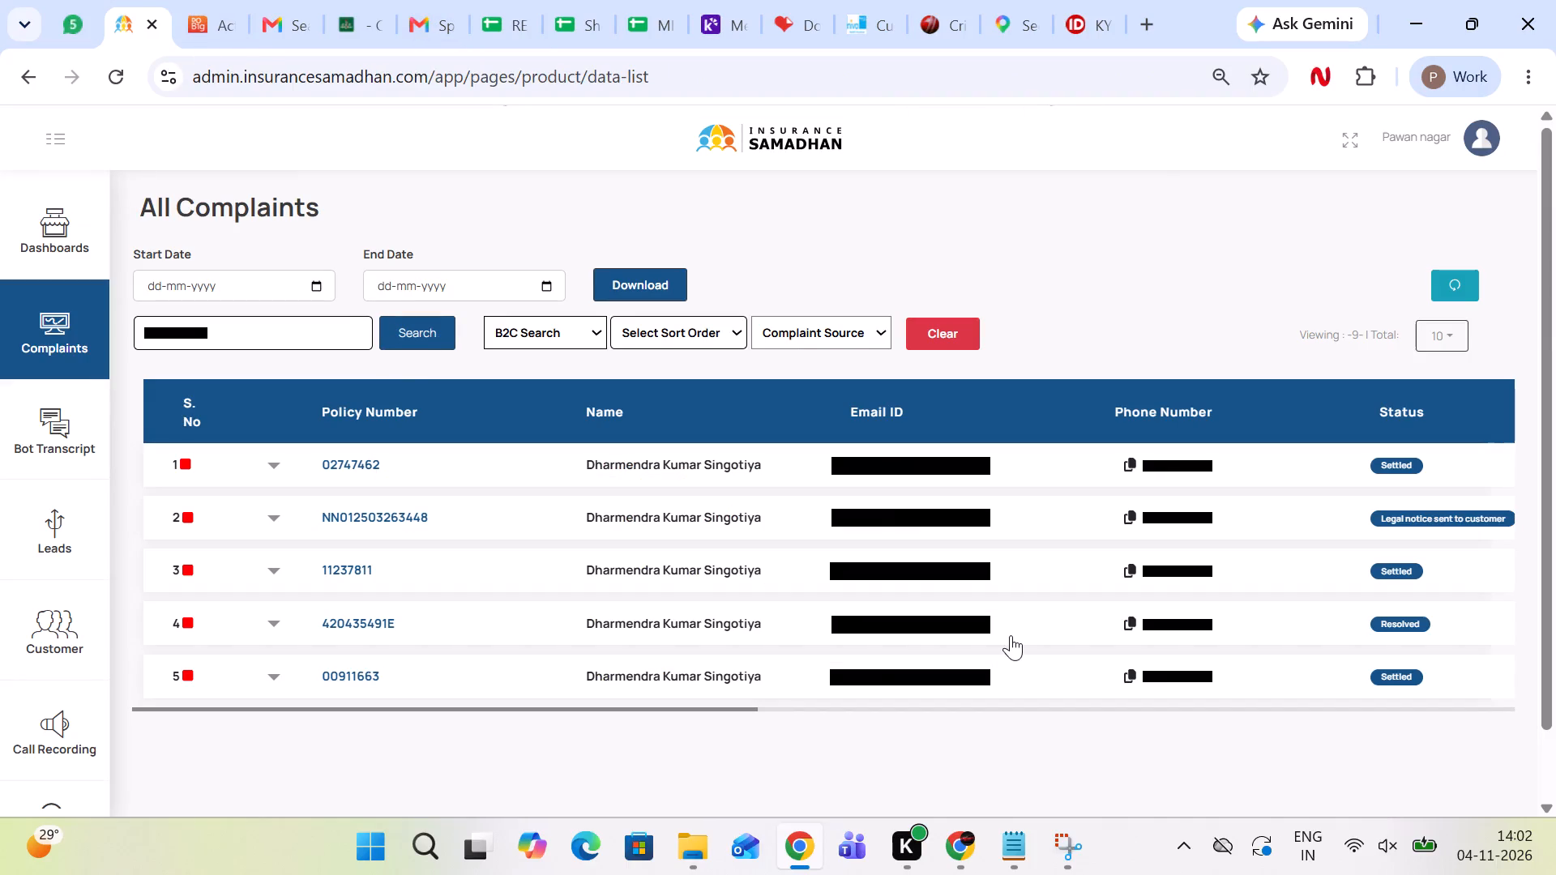
left_click(1053, 625)
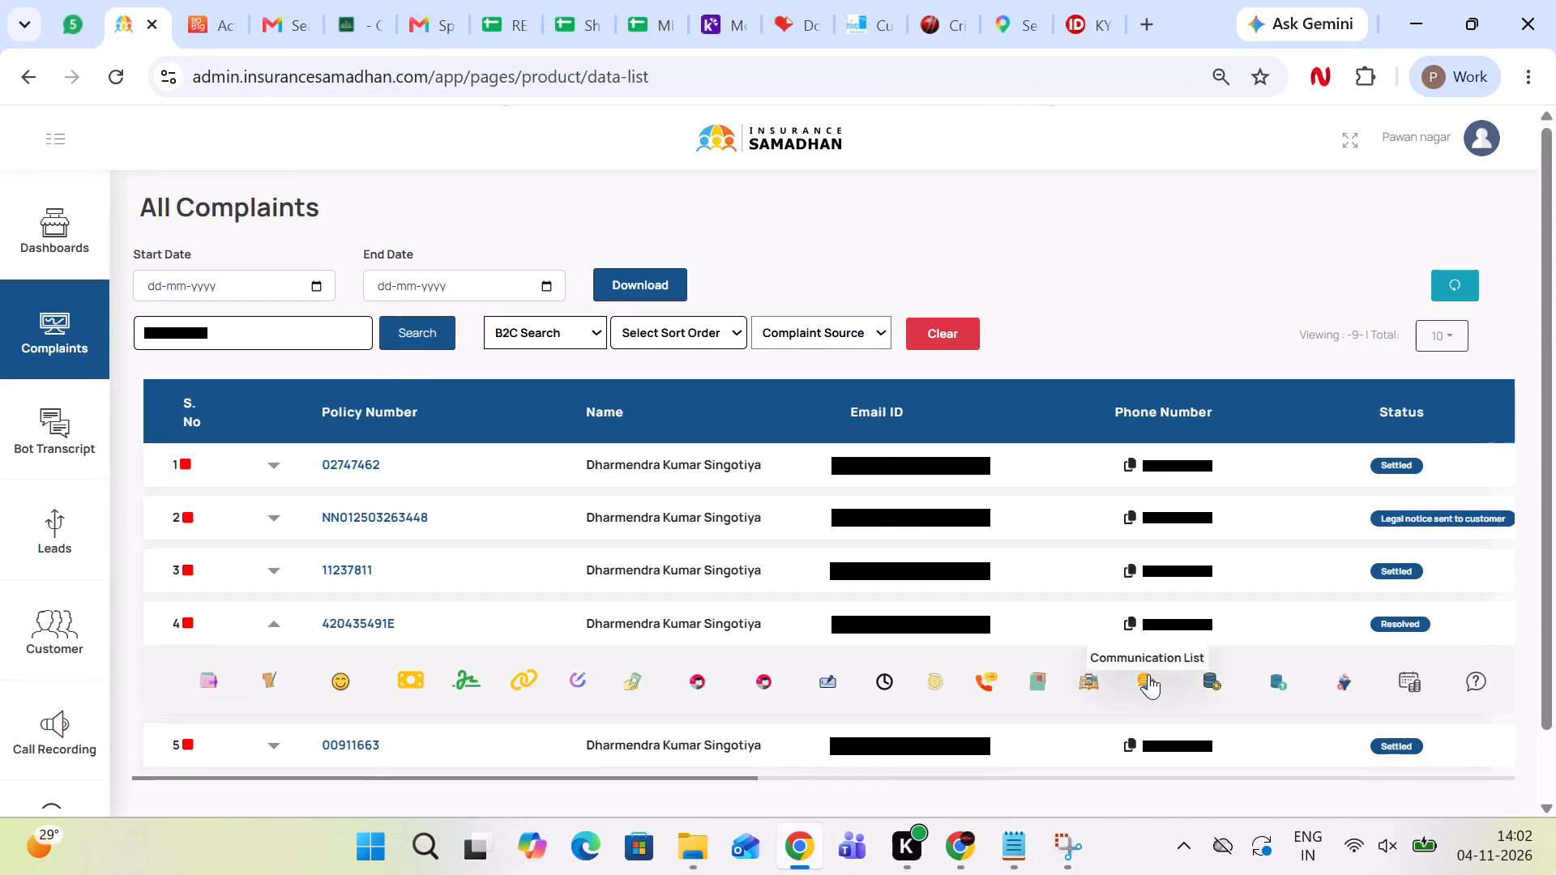
left_click(1152, 678)
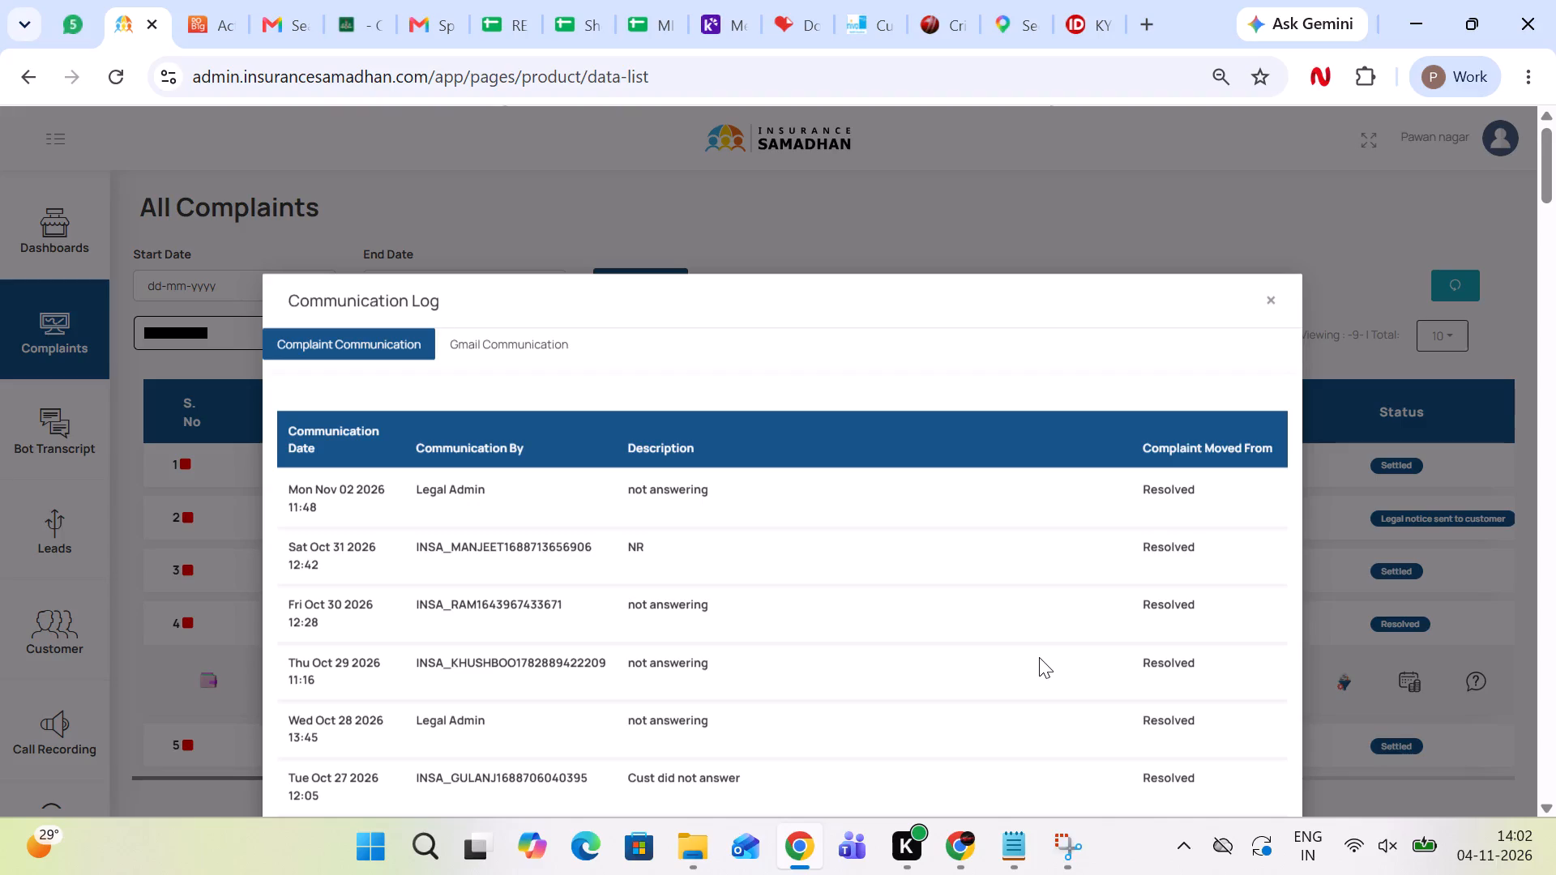
Add the comment "nr" dated 04-11-2026 to the communication log of the row 117 customer's resolved complaint.
scroll(1037, 659, "down", 16)
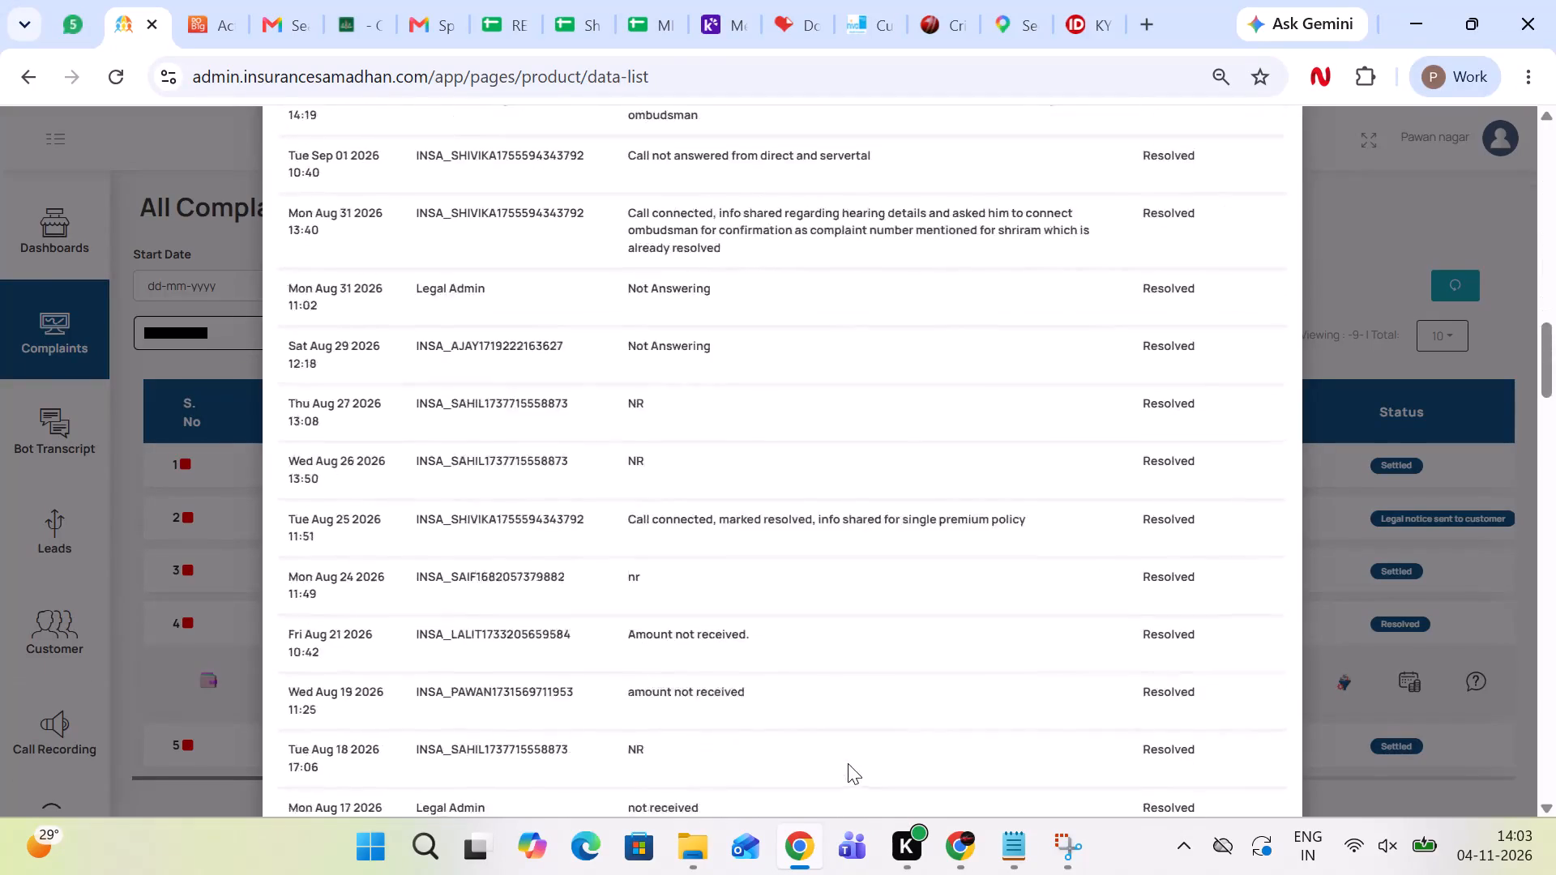
scroll(848, 763, "down", 8)
scroll(840, 662, "down", 10)
scroll(756, 717, "down", 2)
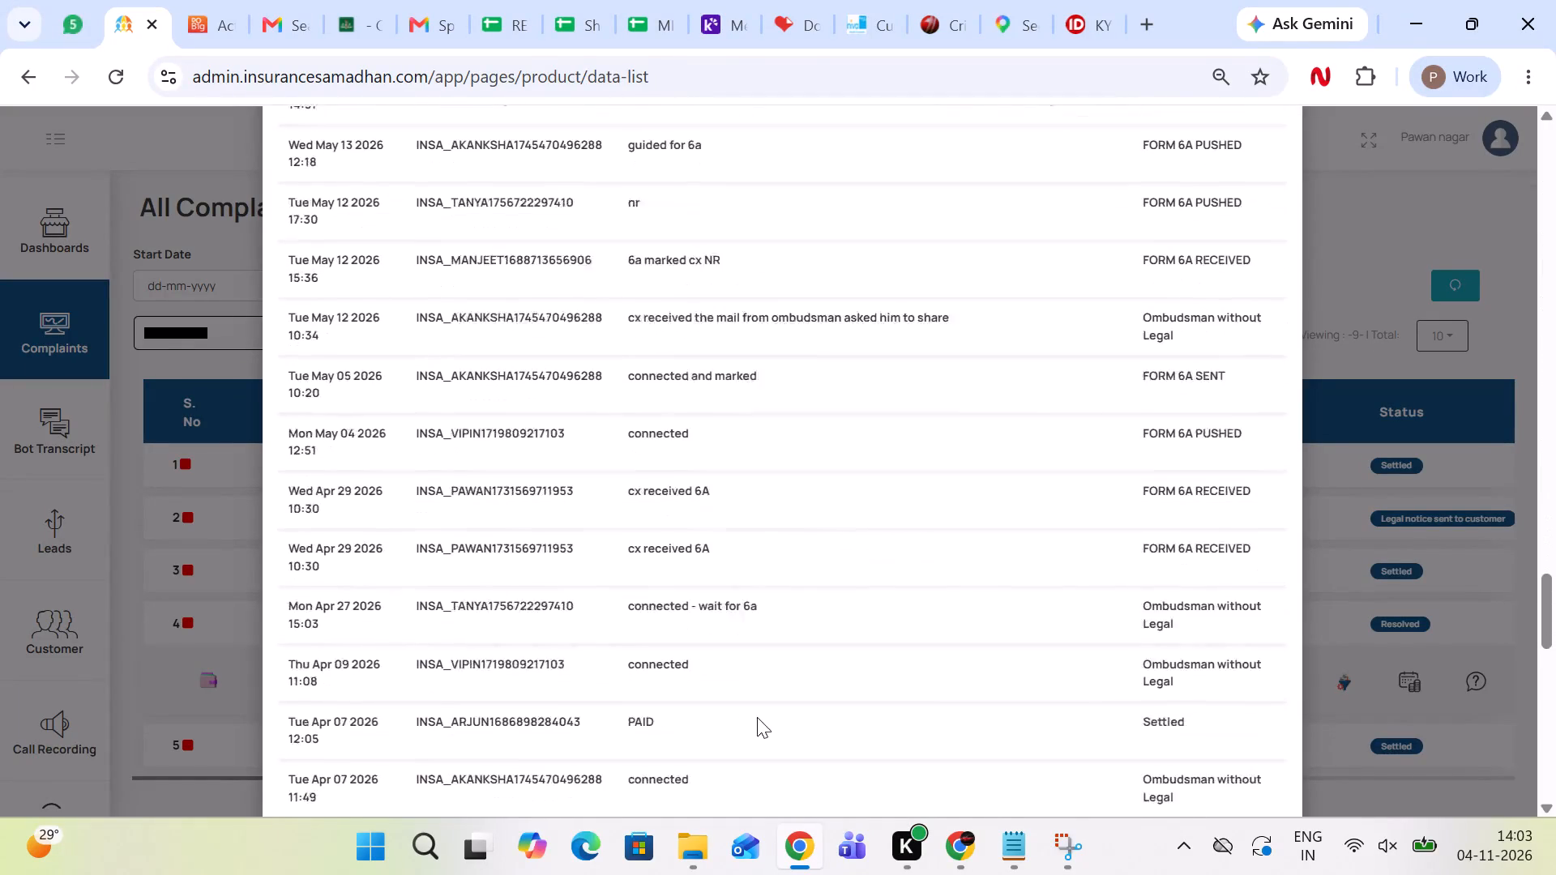
scroll(757, 717, "down", 17)
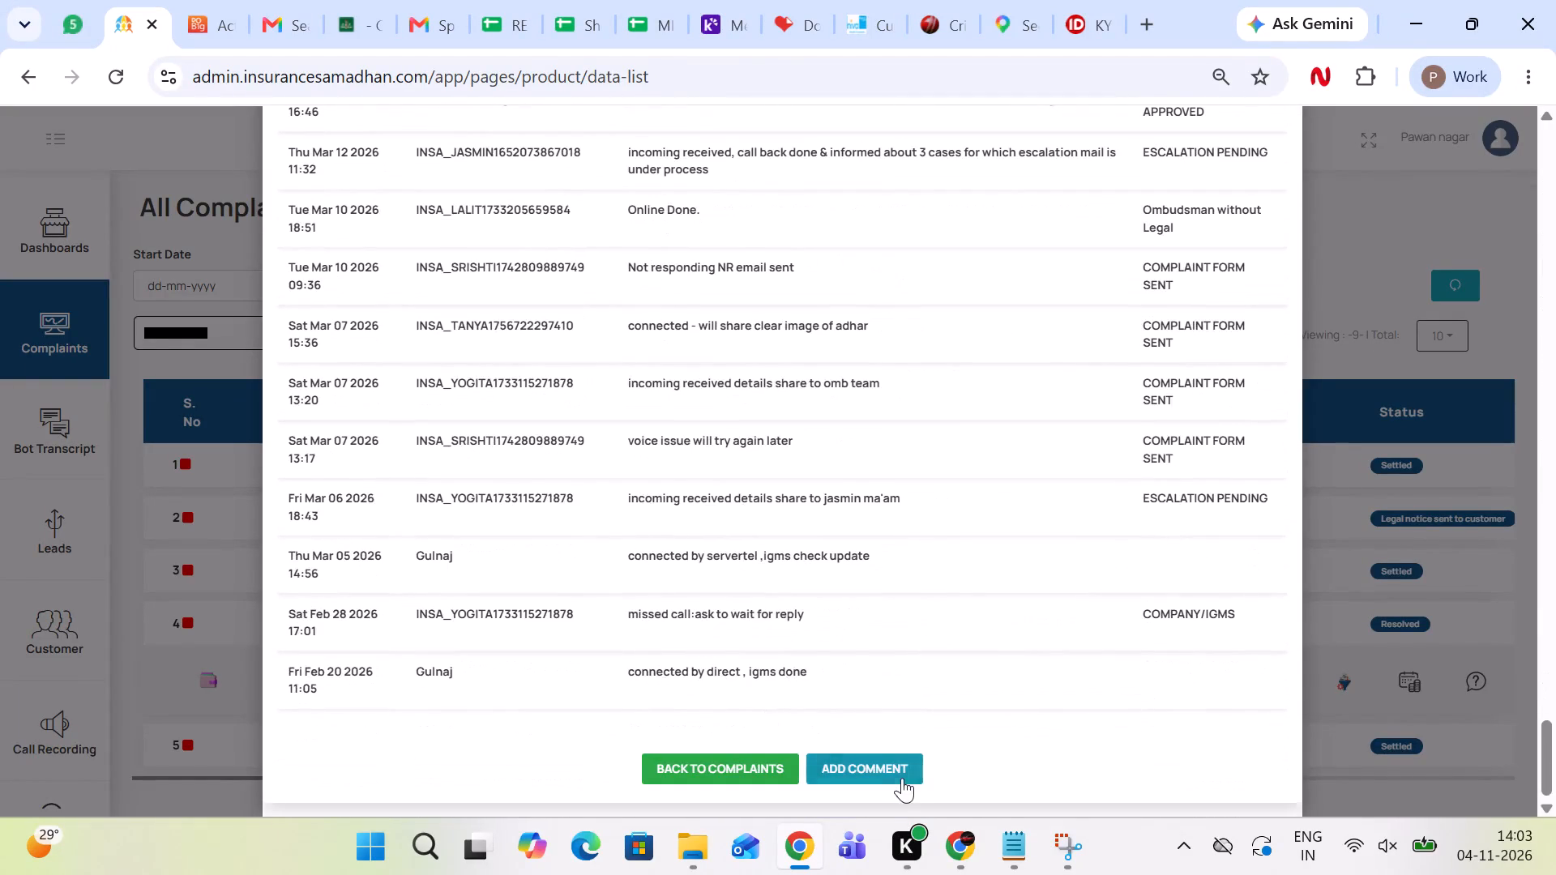
left_click(900, 773)
left_click(704, 545)
type("nr")
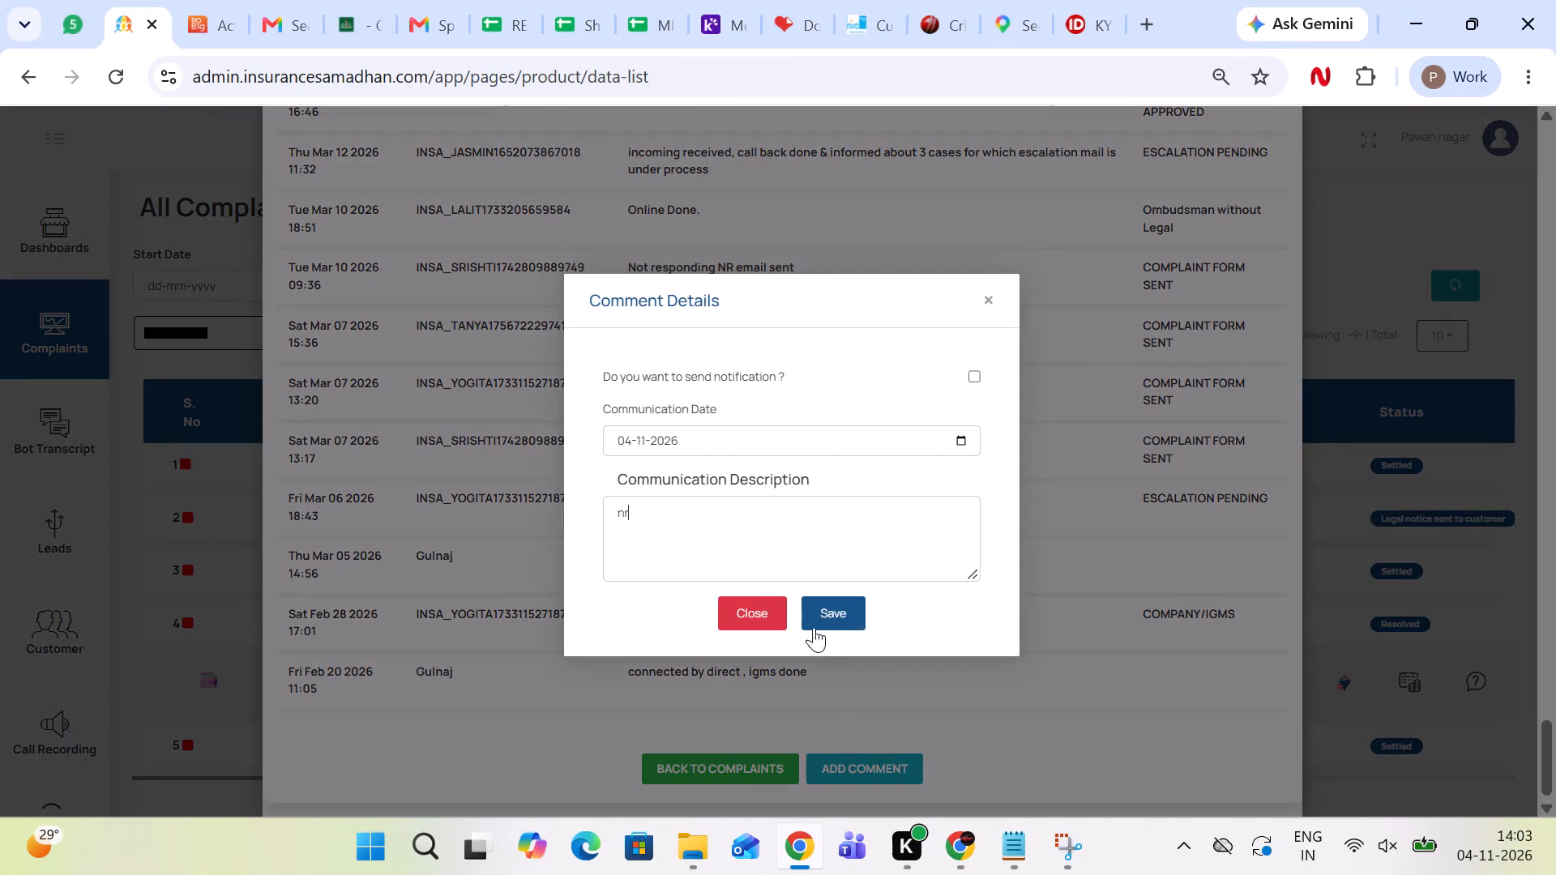
left_click(840, 622)
Set the row 117 status in column C of the resolved sheet to Not Answering.
left_click(497, 0)
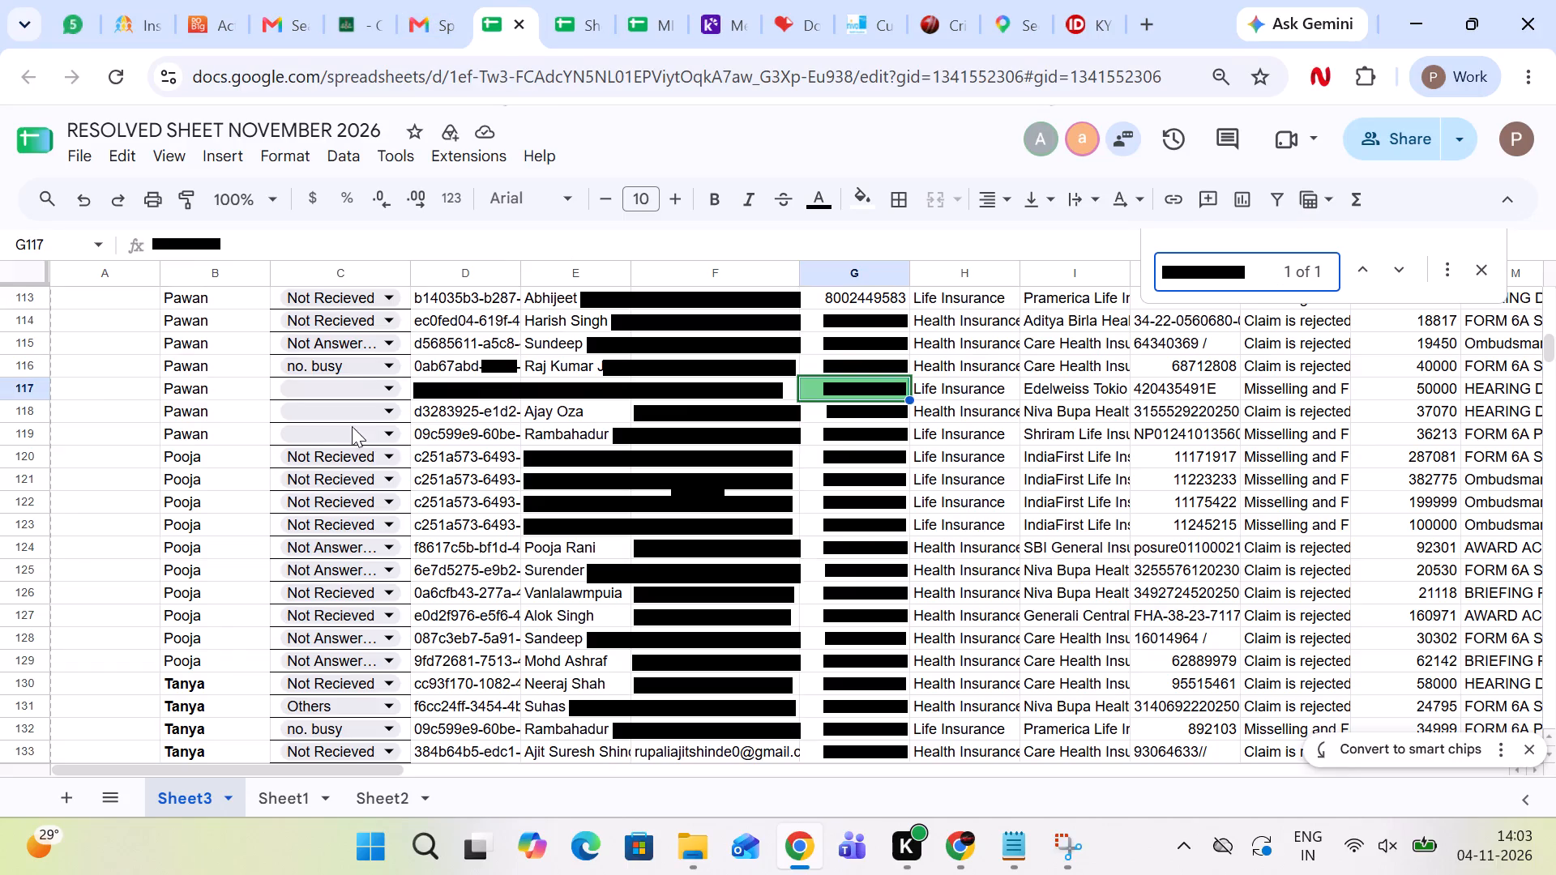
left_click(374, 380)
left_click(375, 387)
left_click(365, 420)
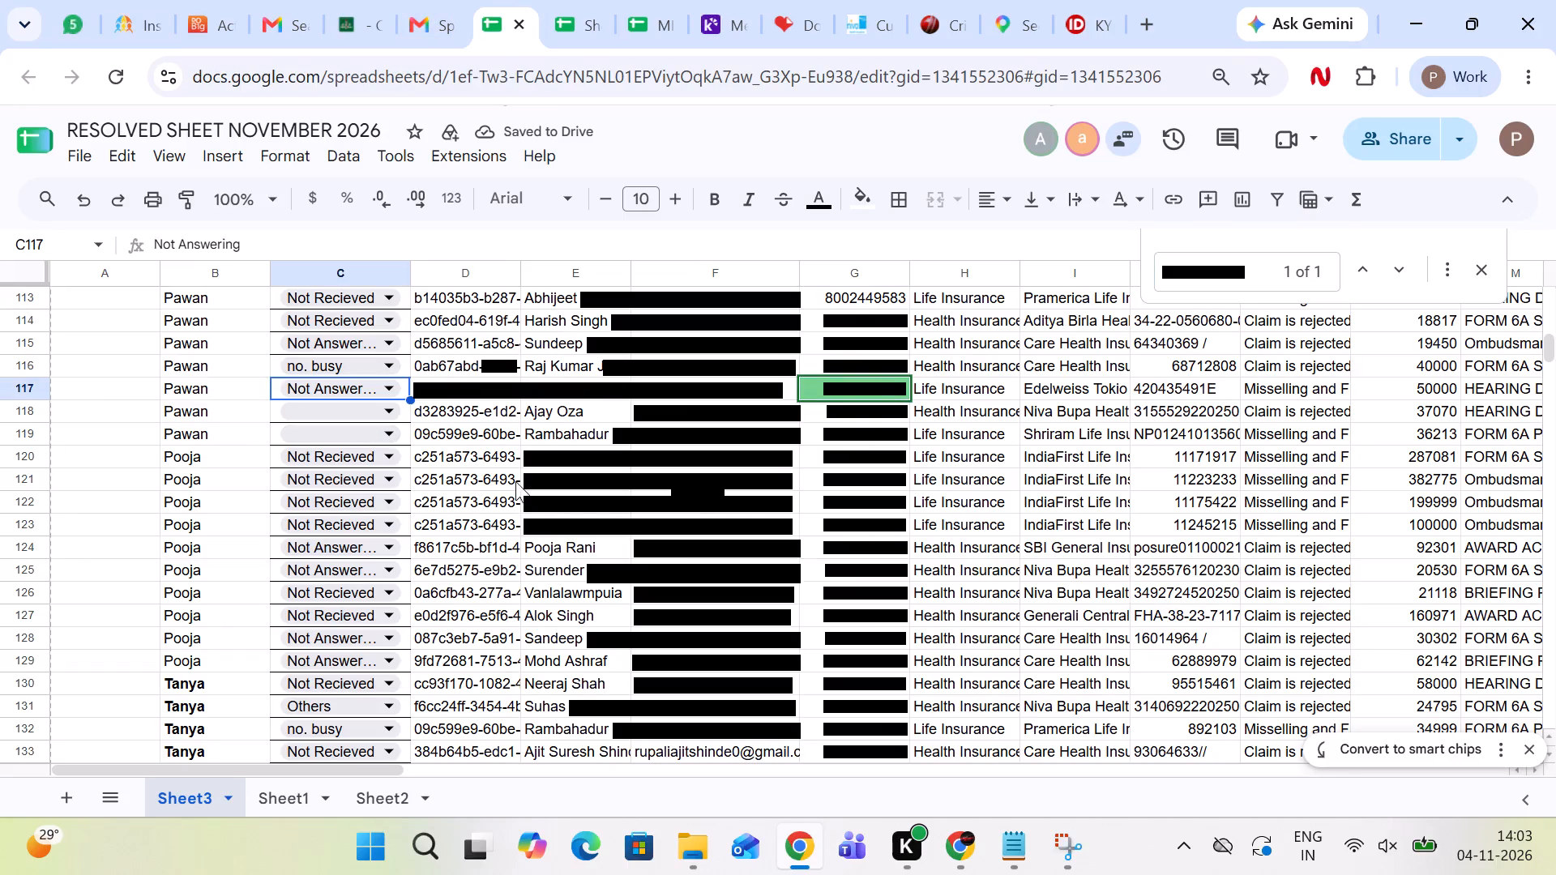
Look up the row 118 customer's phone number in the sheet and Insurance Samadhan, and open the resolved complaint's communication log.
left_click(874, 410)
key("ctrl+c")
key("ctrl+c")
key("ctrl+f")
key("ctrl+v")
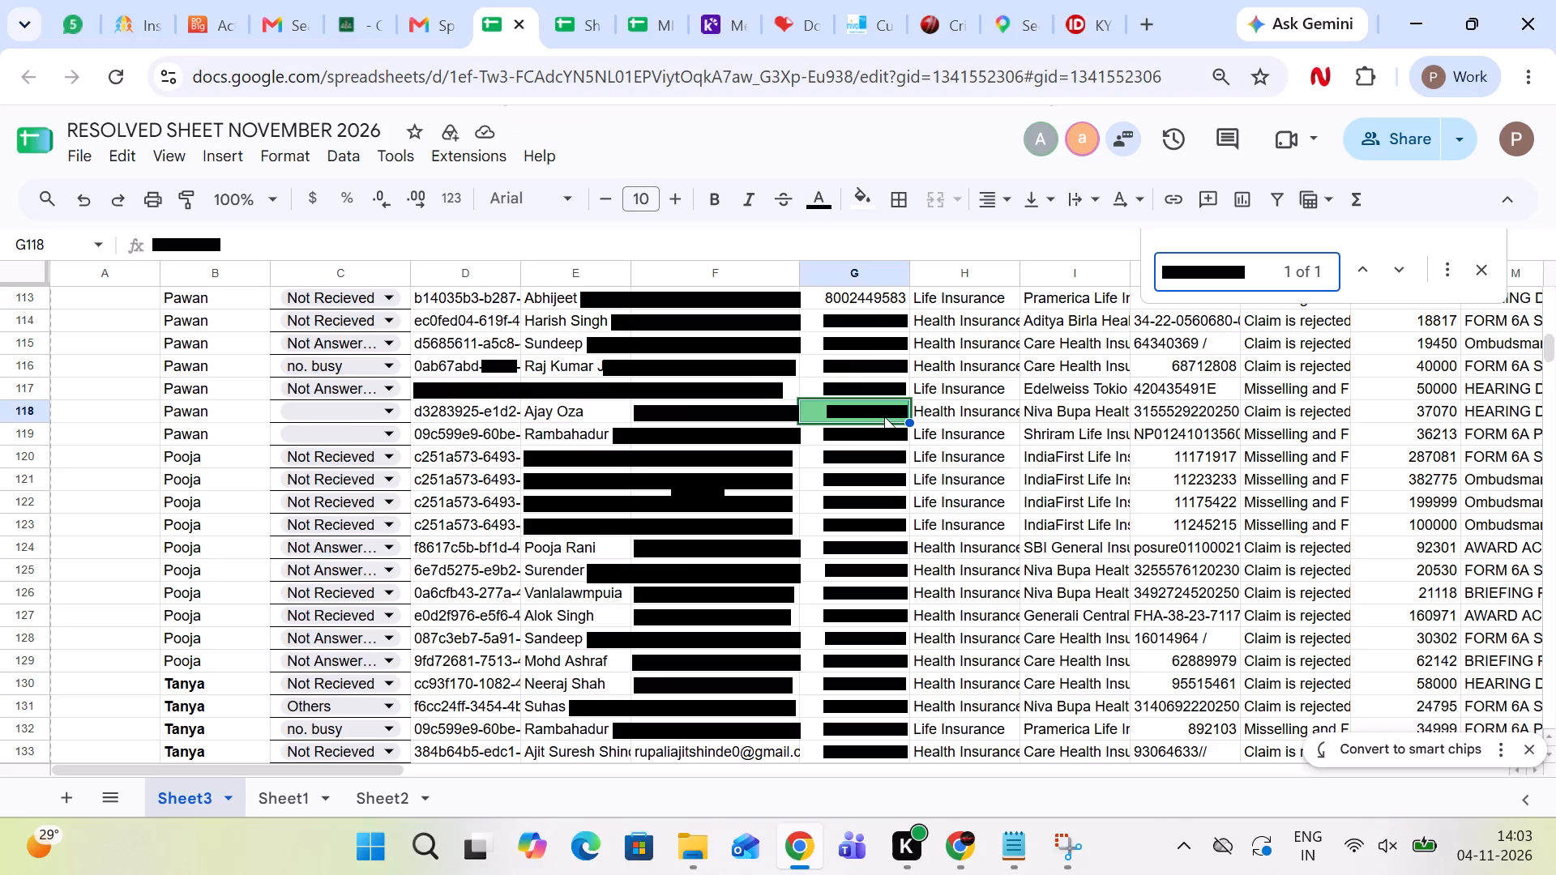
left_click(157, 0)
left_click(193, 279)
double_click(213, 327)
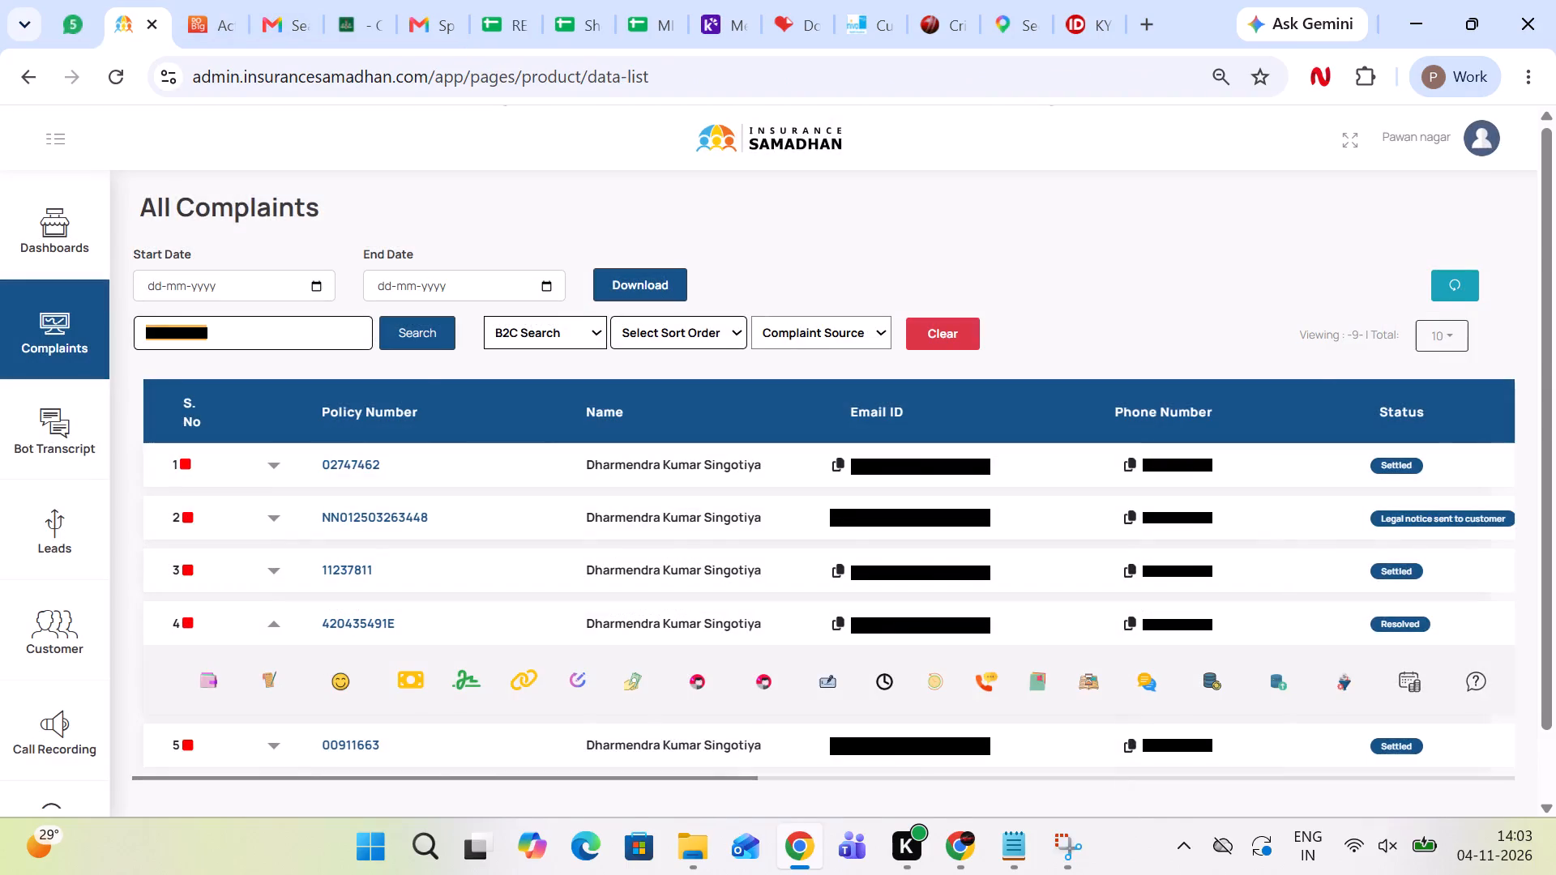
key("ctrl+v")
left_click(429, 344)
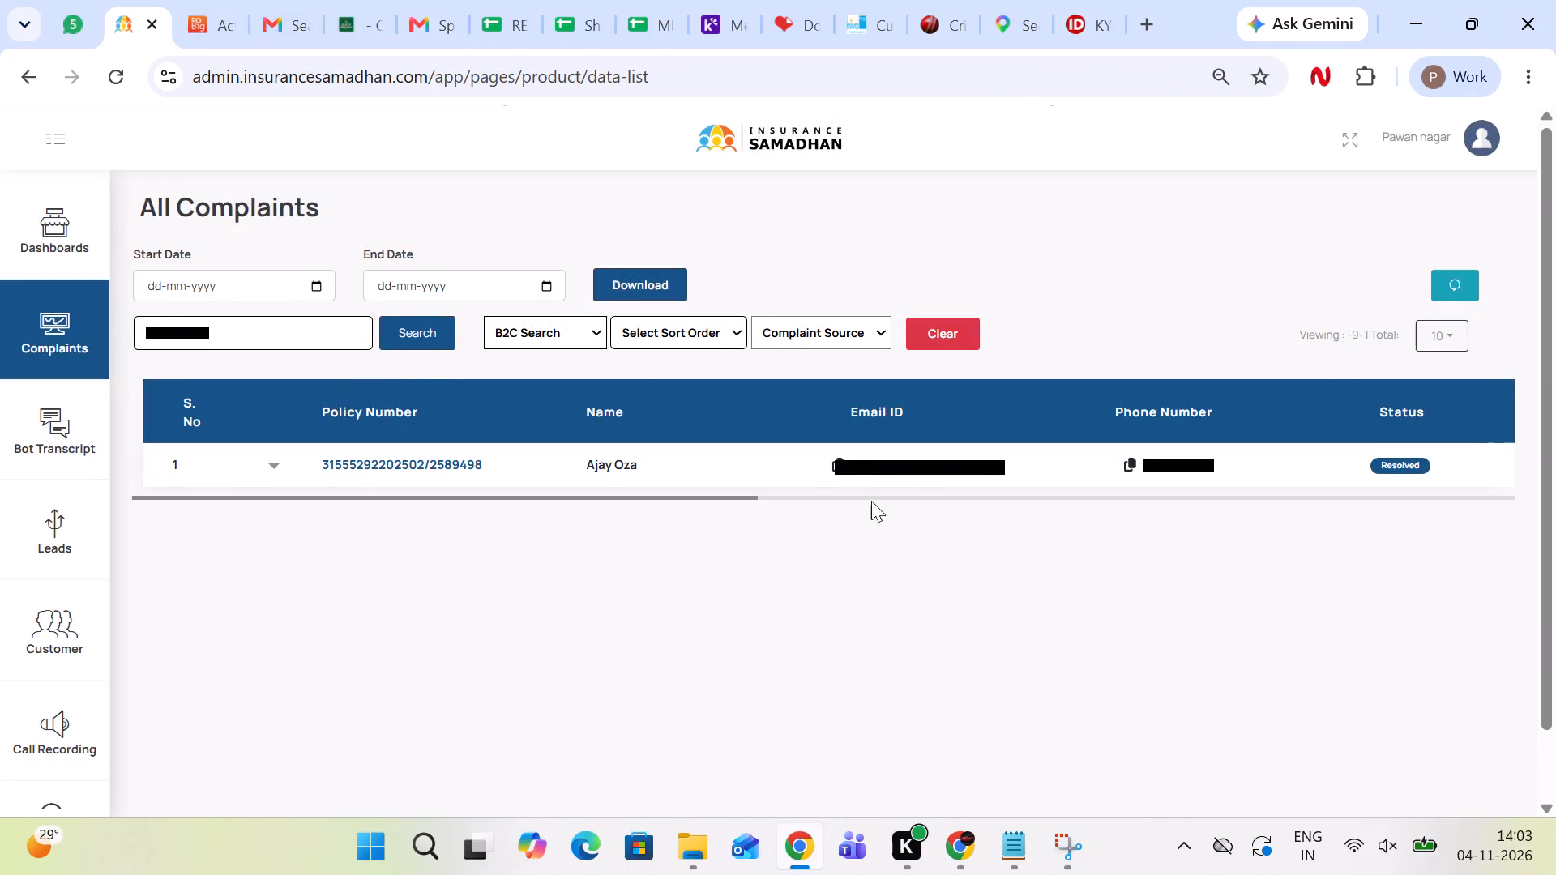
left_click(1025, 462)
left_click(1150, 525)
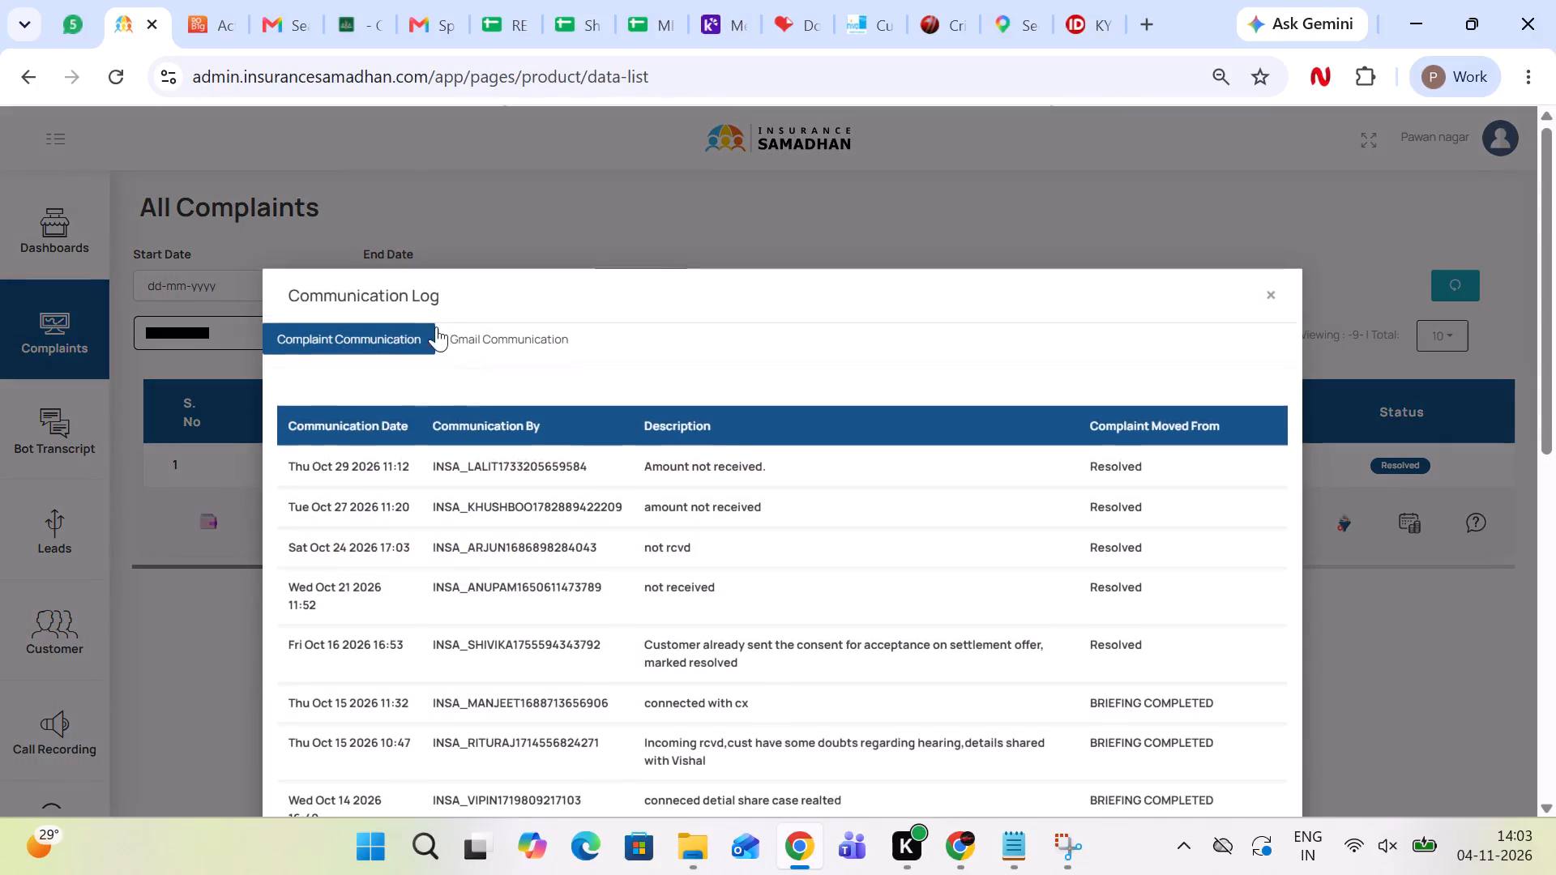
Switch to the Smartflo dialer and call the row 118 customer's copied phone number.
left_click(242, 0)
double_click(763, 241)
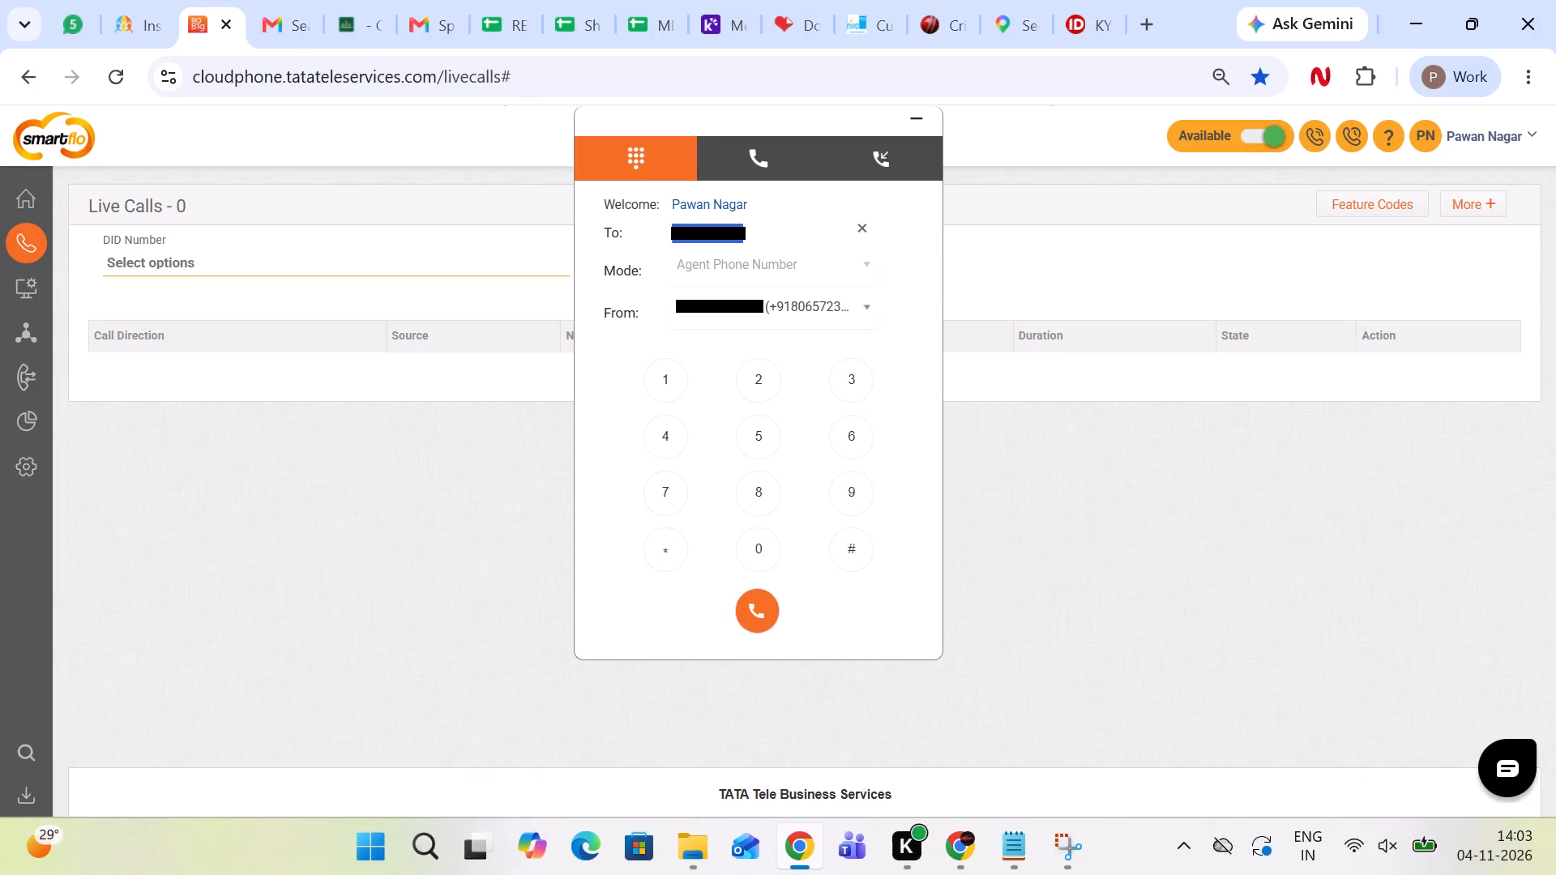
key("ctrl+v")
left_click(760, 608)
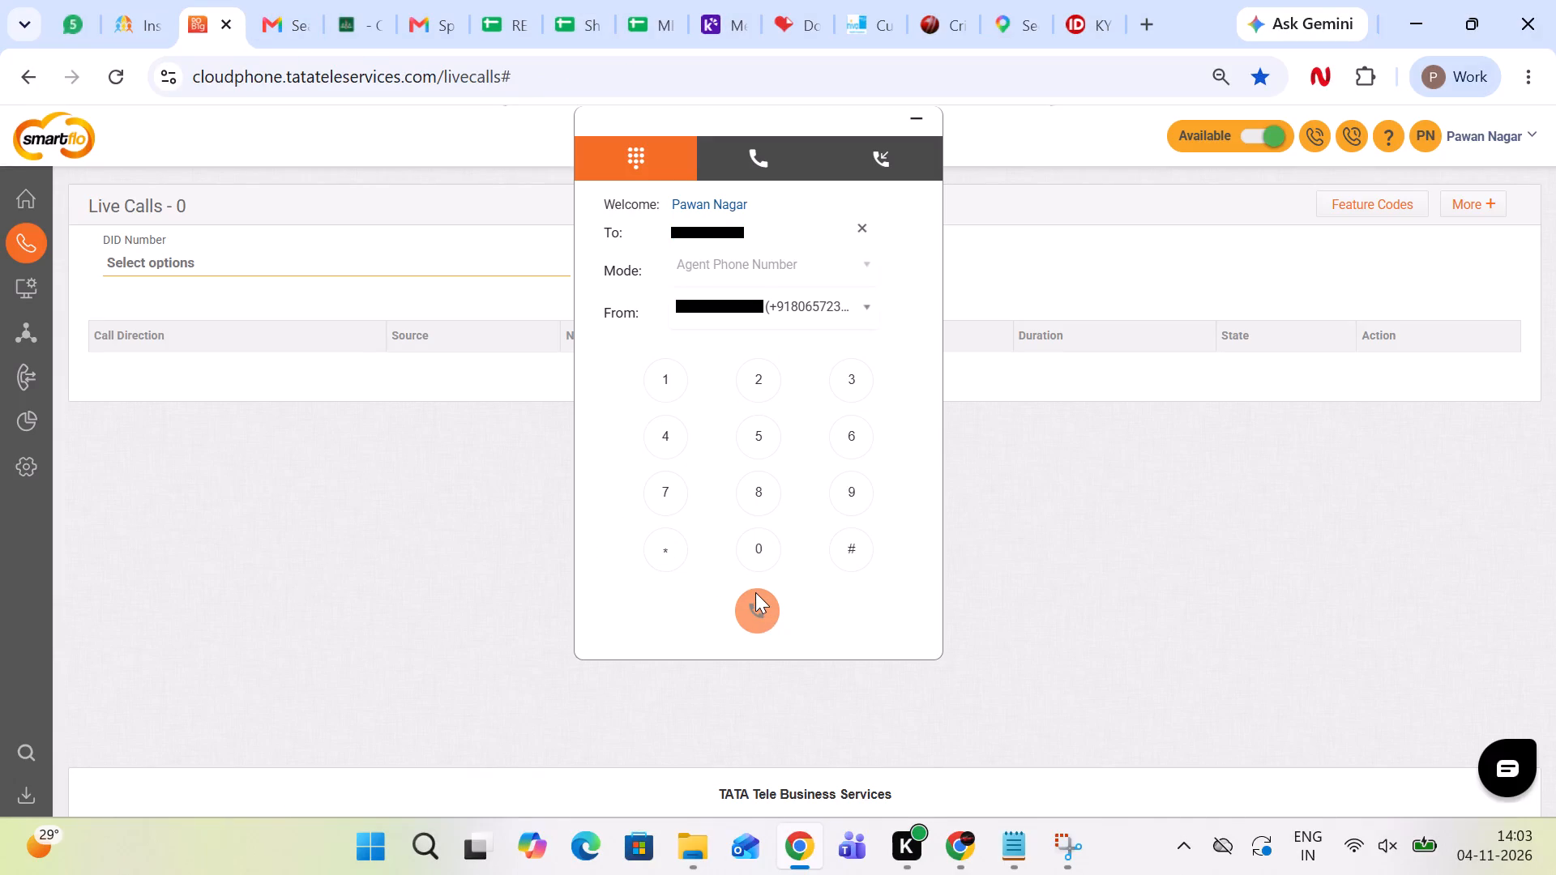
In Insurance Samadhan, copy the latest "Amount not received." log description and add it as a new comment on the row 118 customer's resolved complaint.
left_click(101, 0)
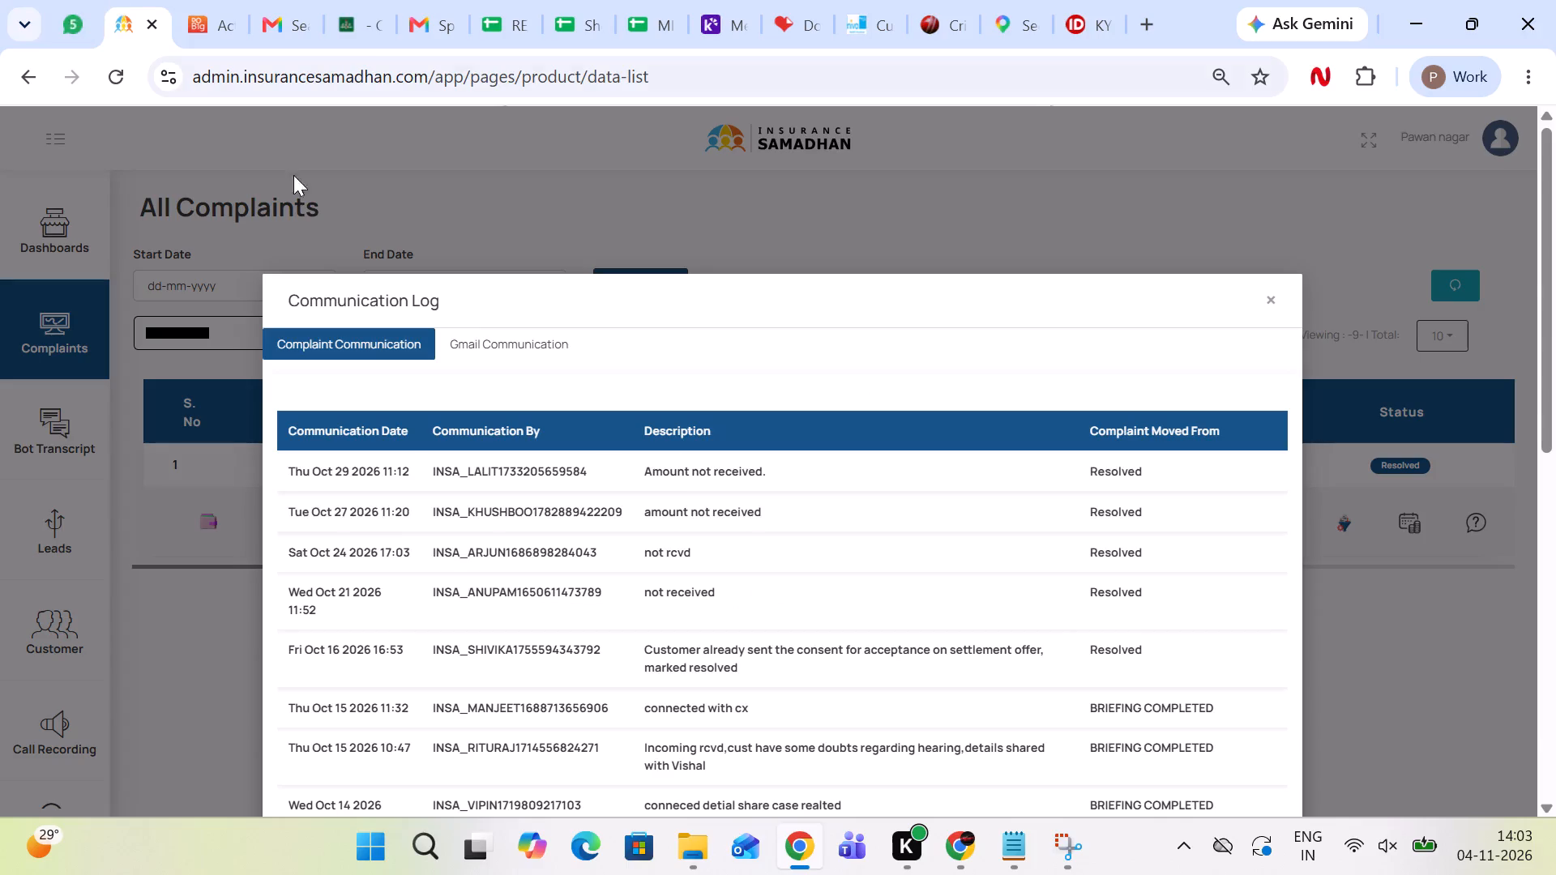
left_click(622, 229)
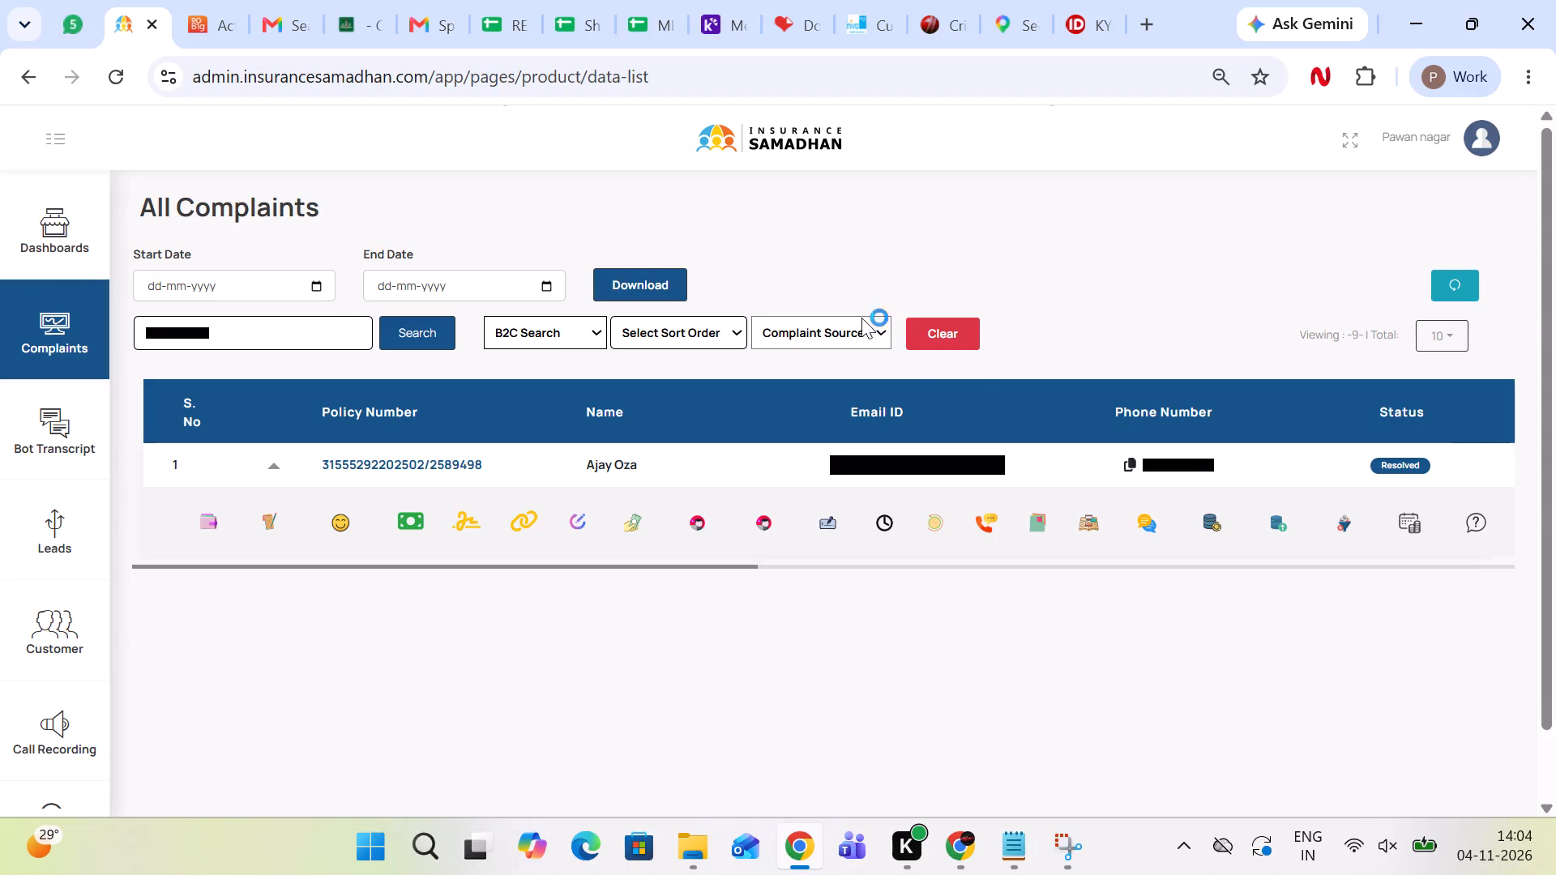
left_click(1156, 538)
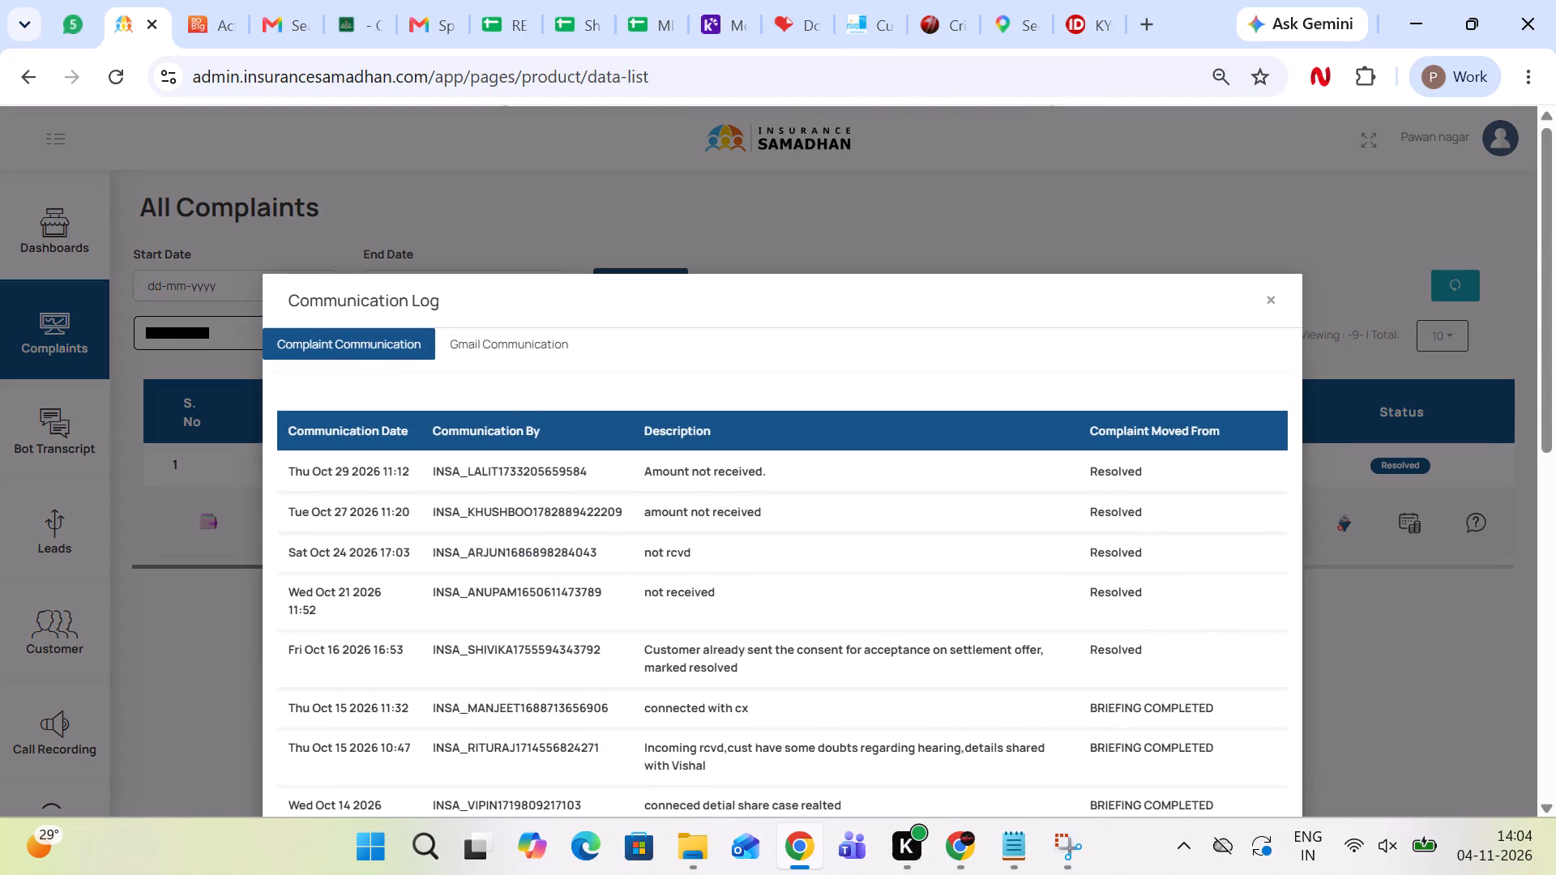
triple_click(695, 478)
right_click(696, 478)
left_click(792, 500)
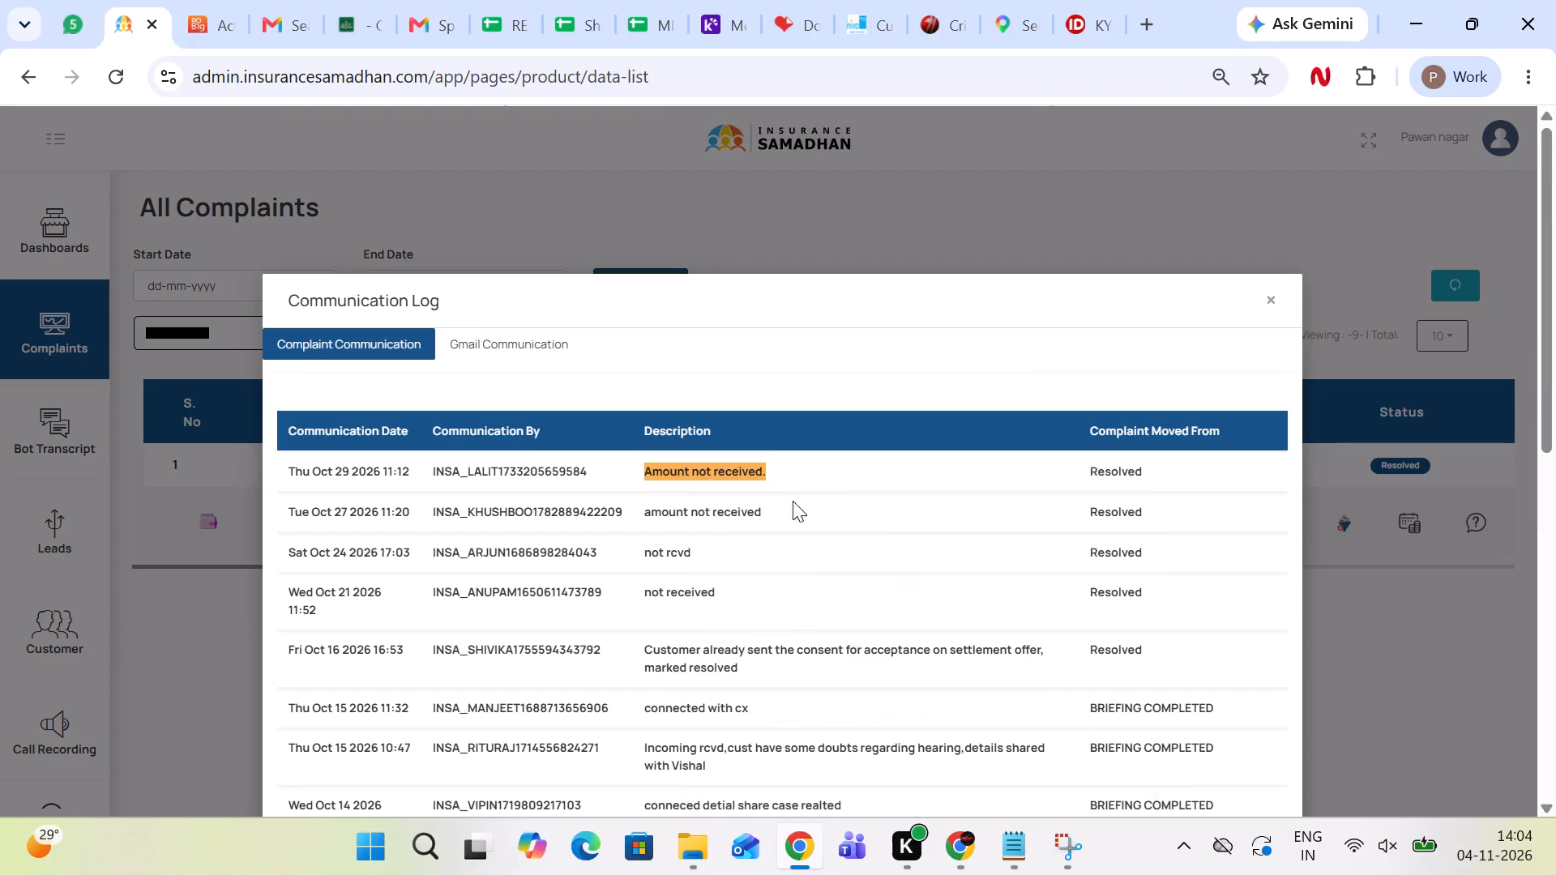
scroll(849, 521, "down", 4)
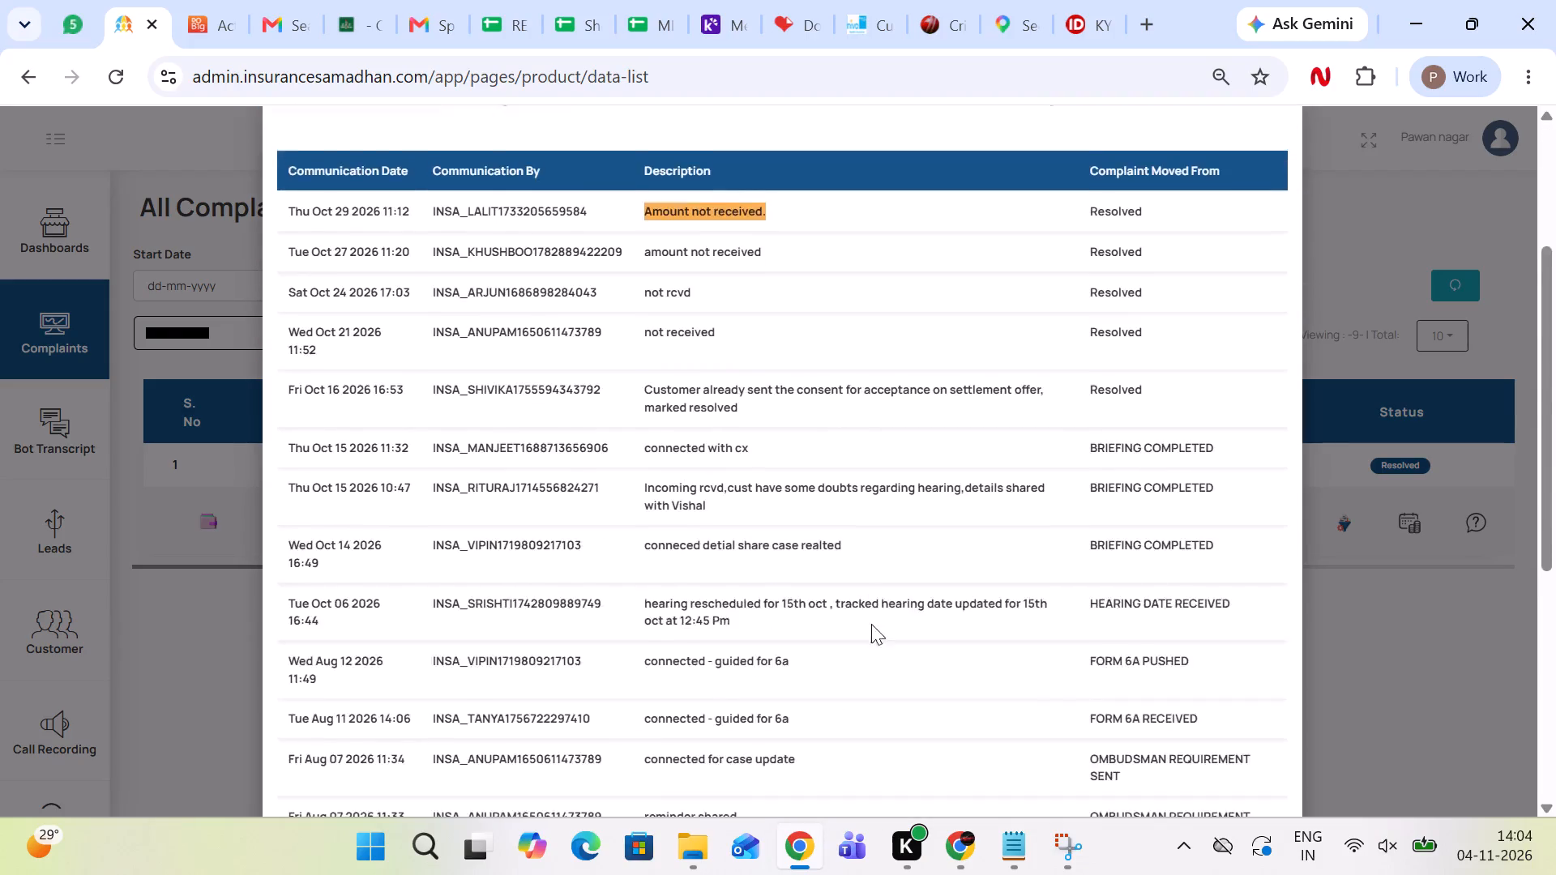
scroll(871, 624, "down", 5)
left_click(889, 748)
left_click(853, 747)
left_click(855, 764)
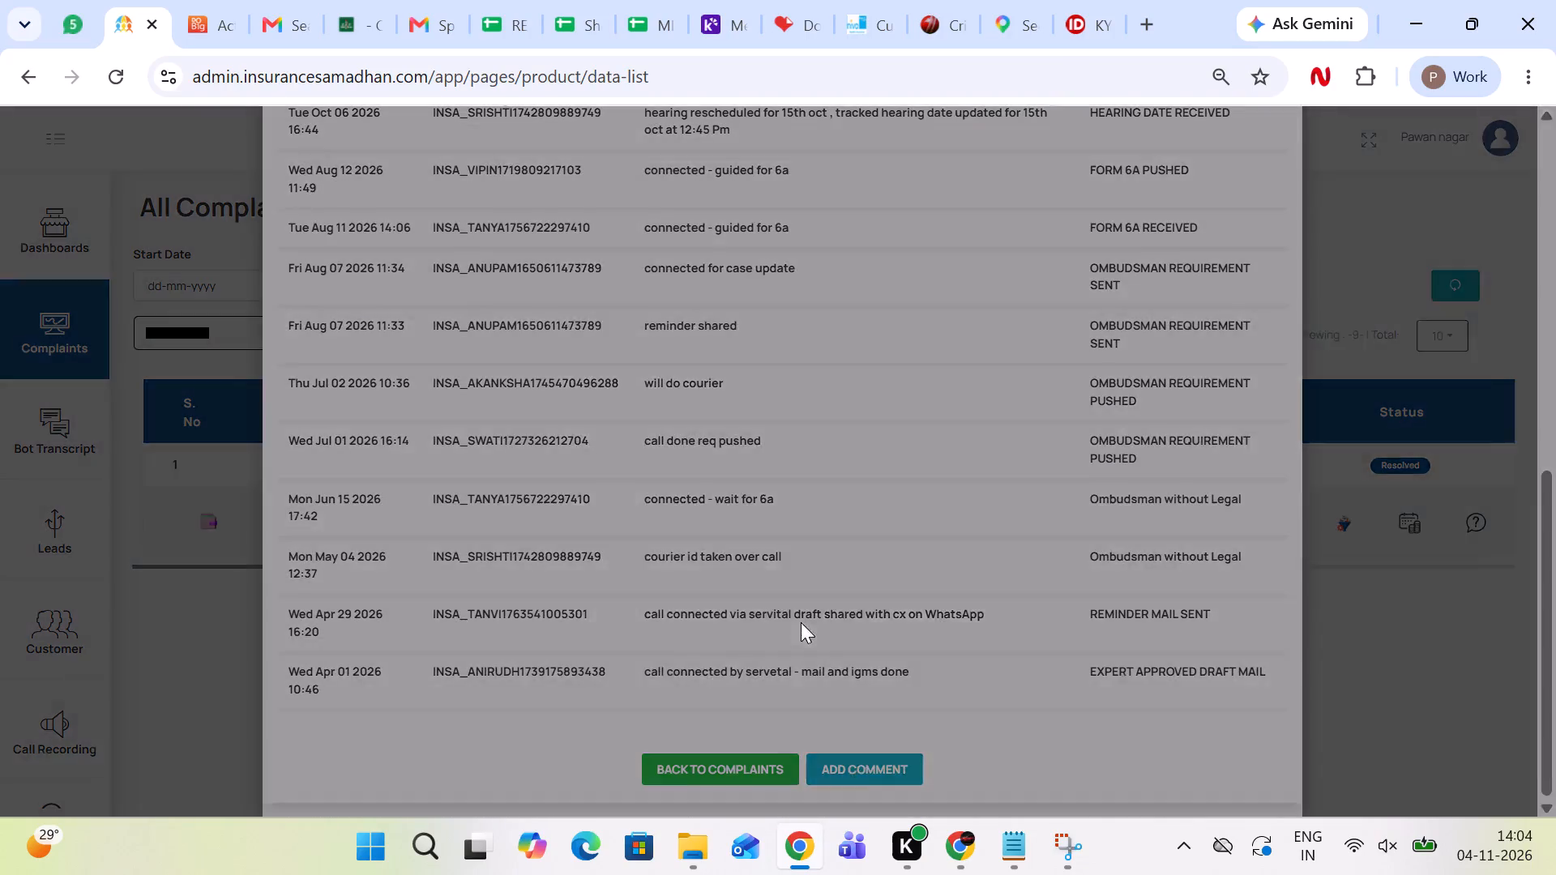
right_click(771, 549)
left_click(851, 540)
left_click(836, 607)
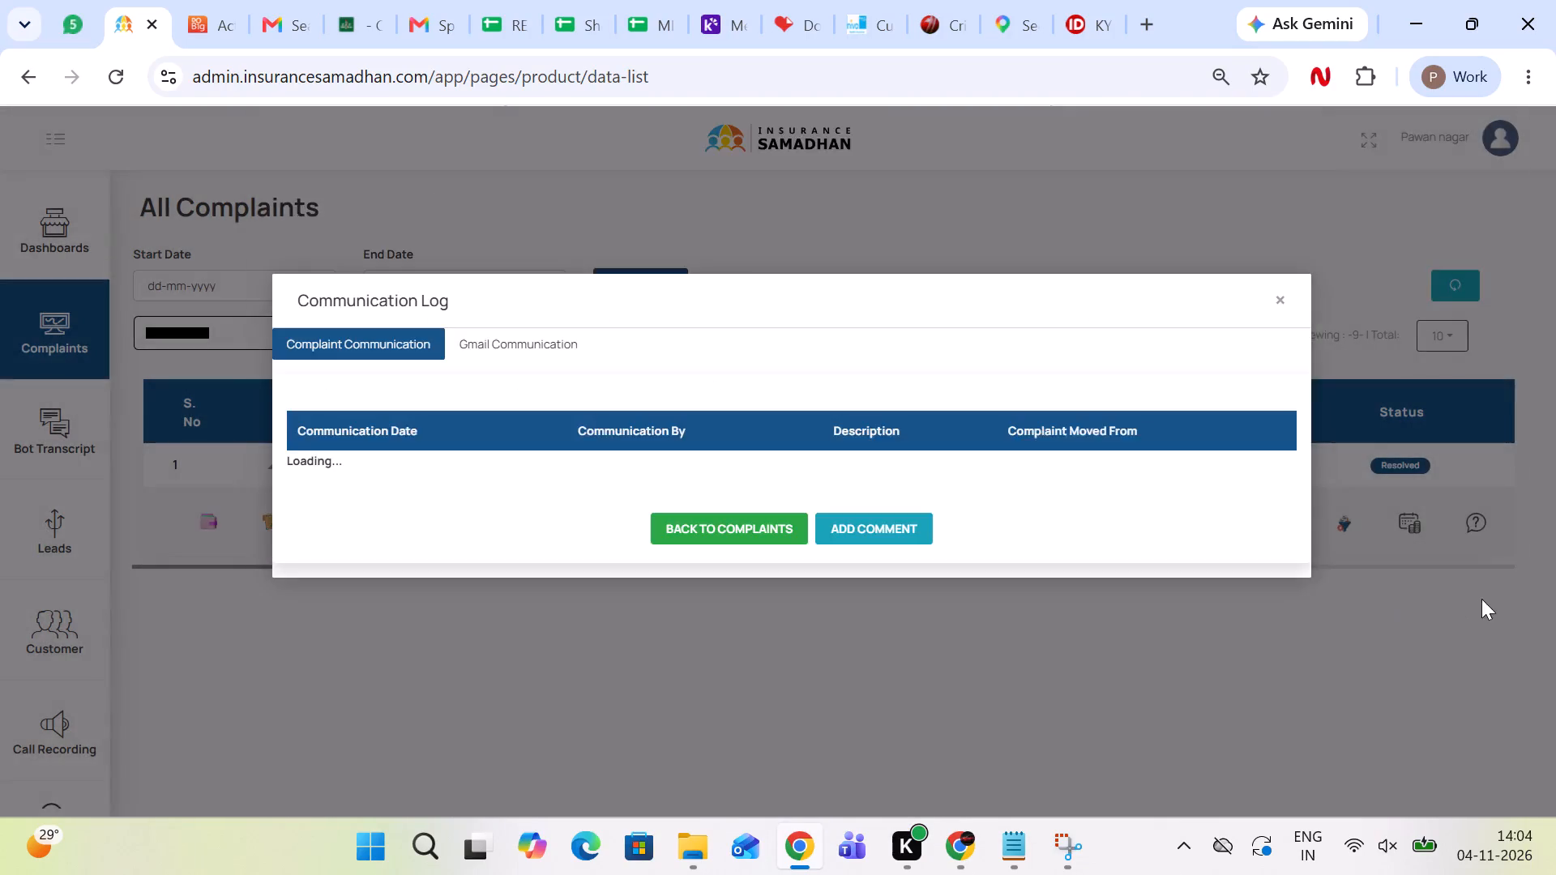
left_click(1481, 599)
Return to the November 2026 resolved sheet for the row 118 status in column C.
left_click(525, 0)
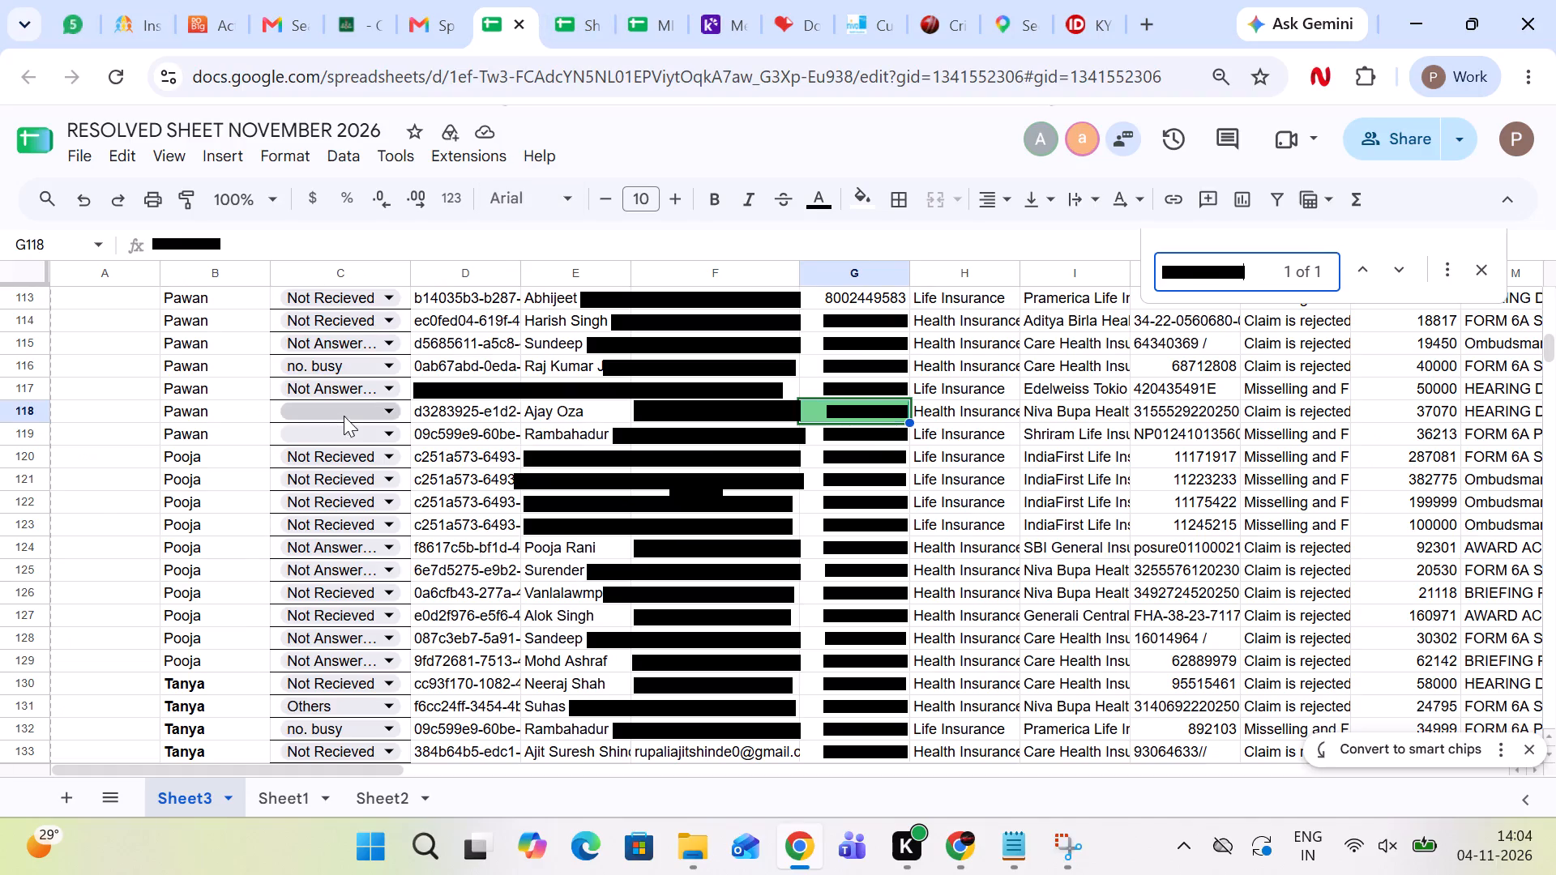
Set the row 118 status in column C to "Not Recieved".
left_click(344, 416)
left_click(334, 510)
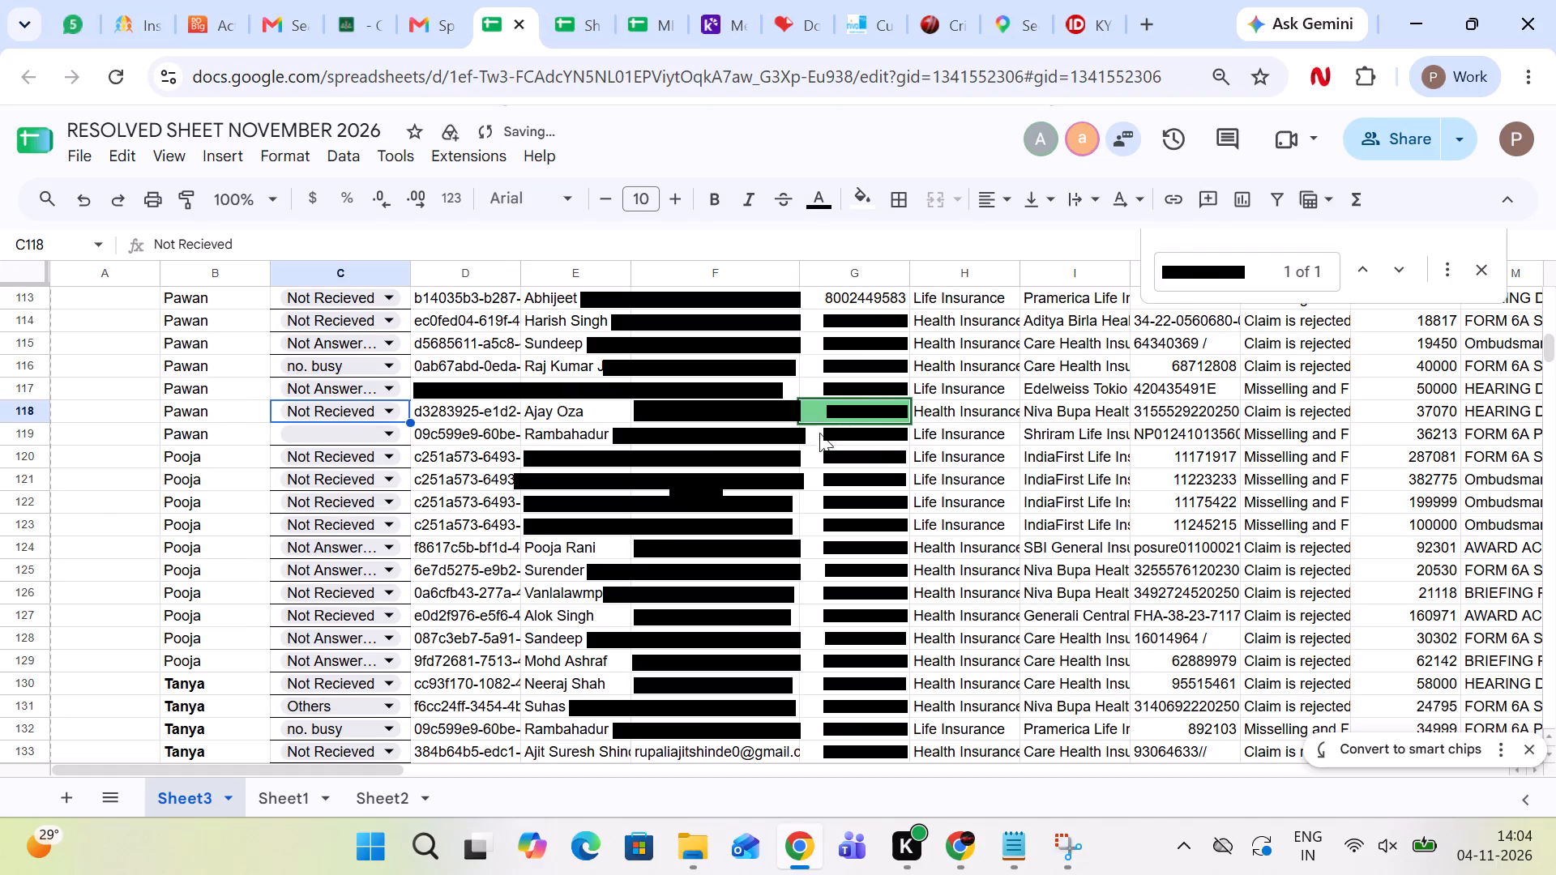
Copy the row 119 customer's phone number from column G and search the sheet for it.
right_click(822, 433)
left_click(887, 263)
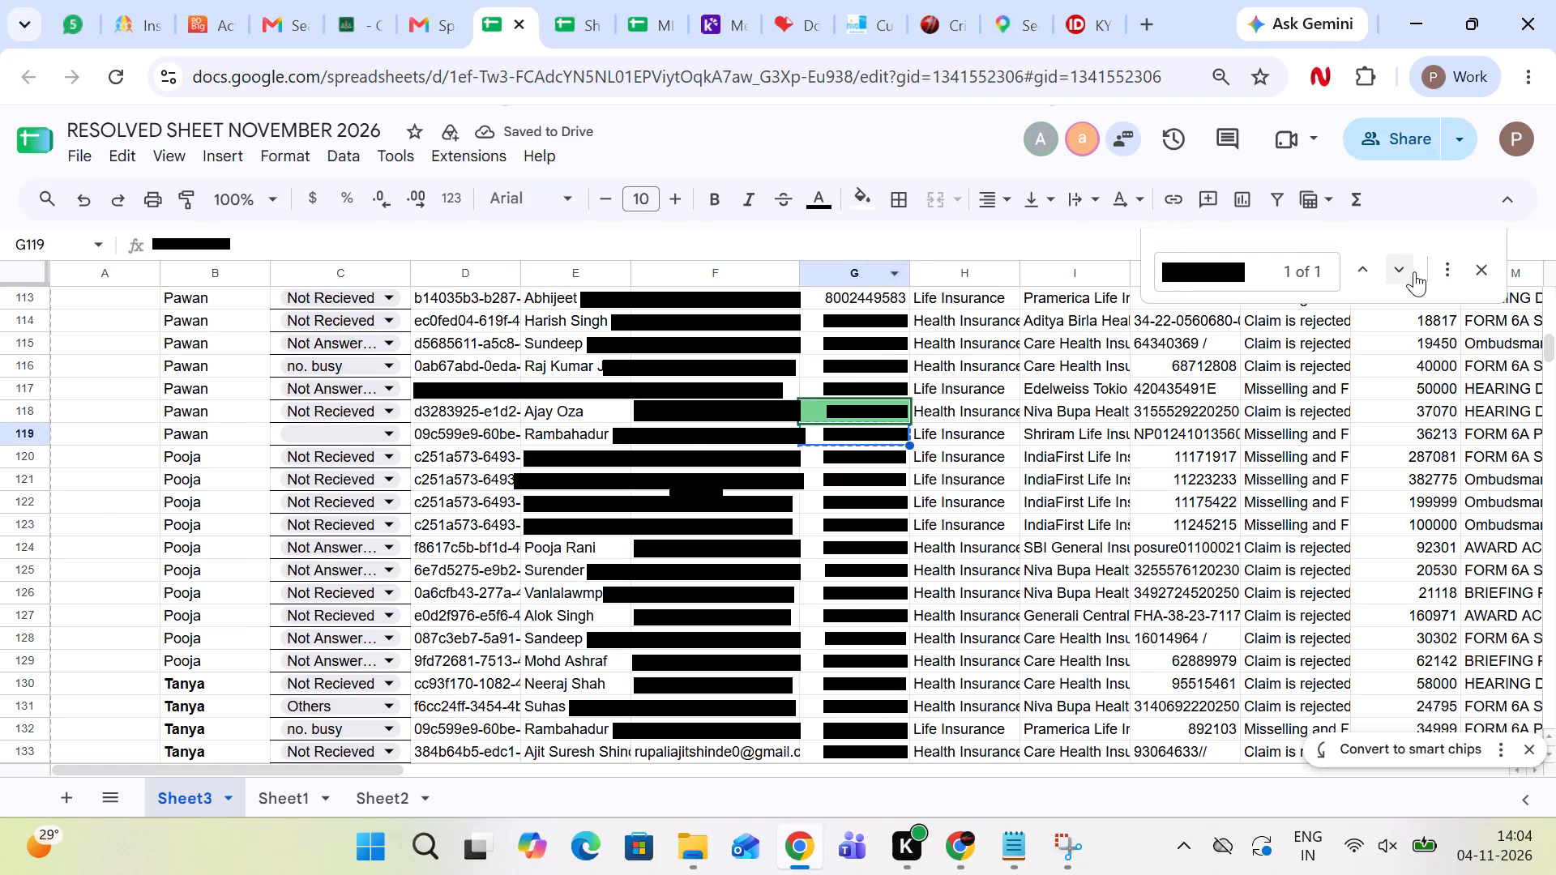
double_click(1239, 279)
right_click(1239, 279)
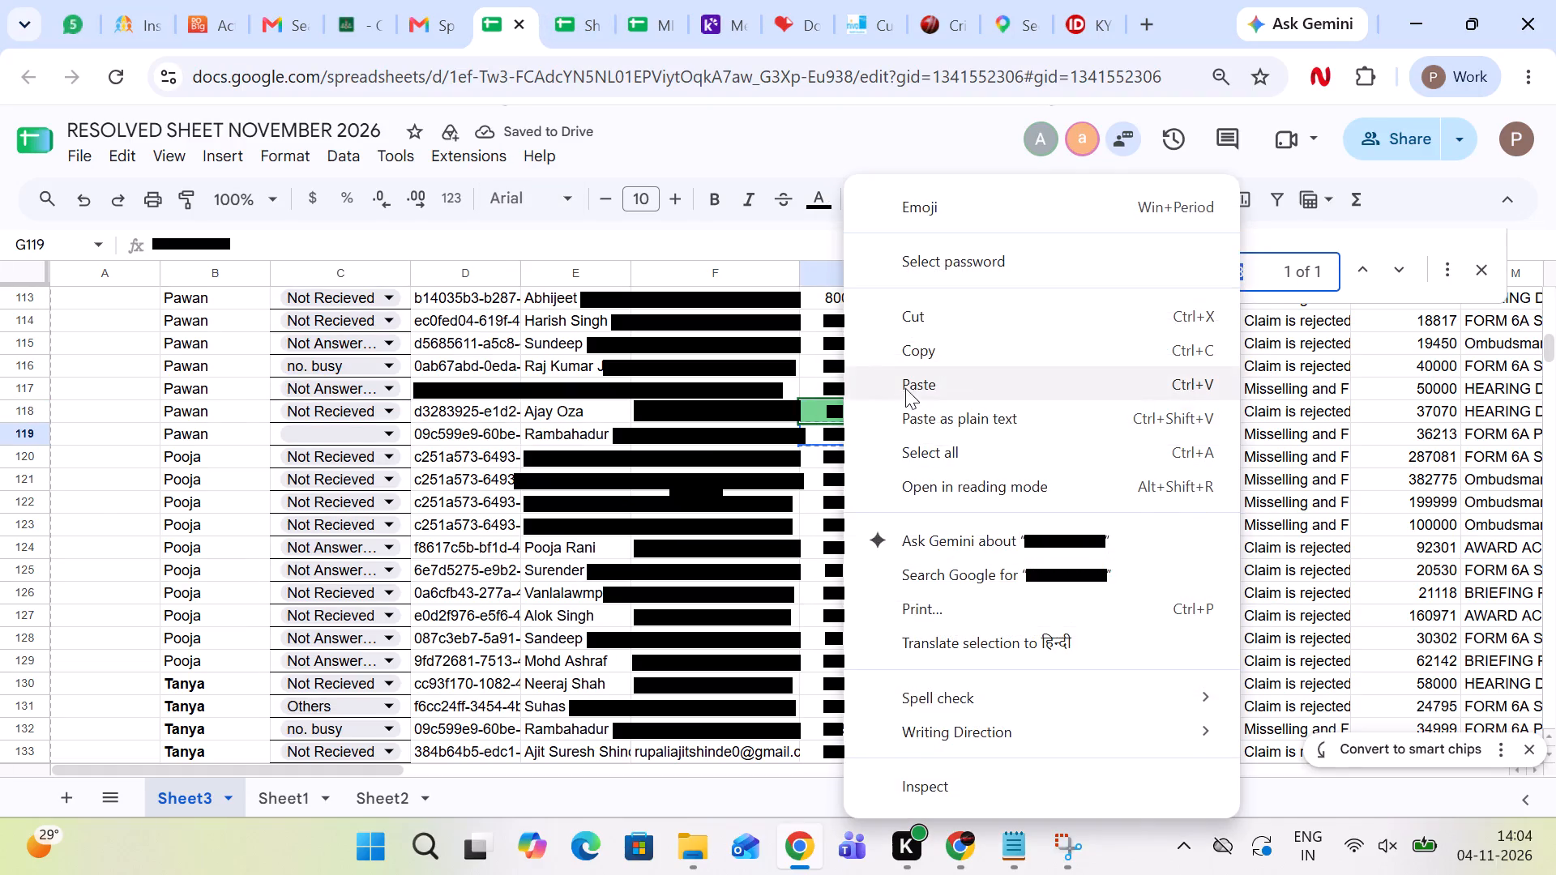
left_click(905, 387)
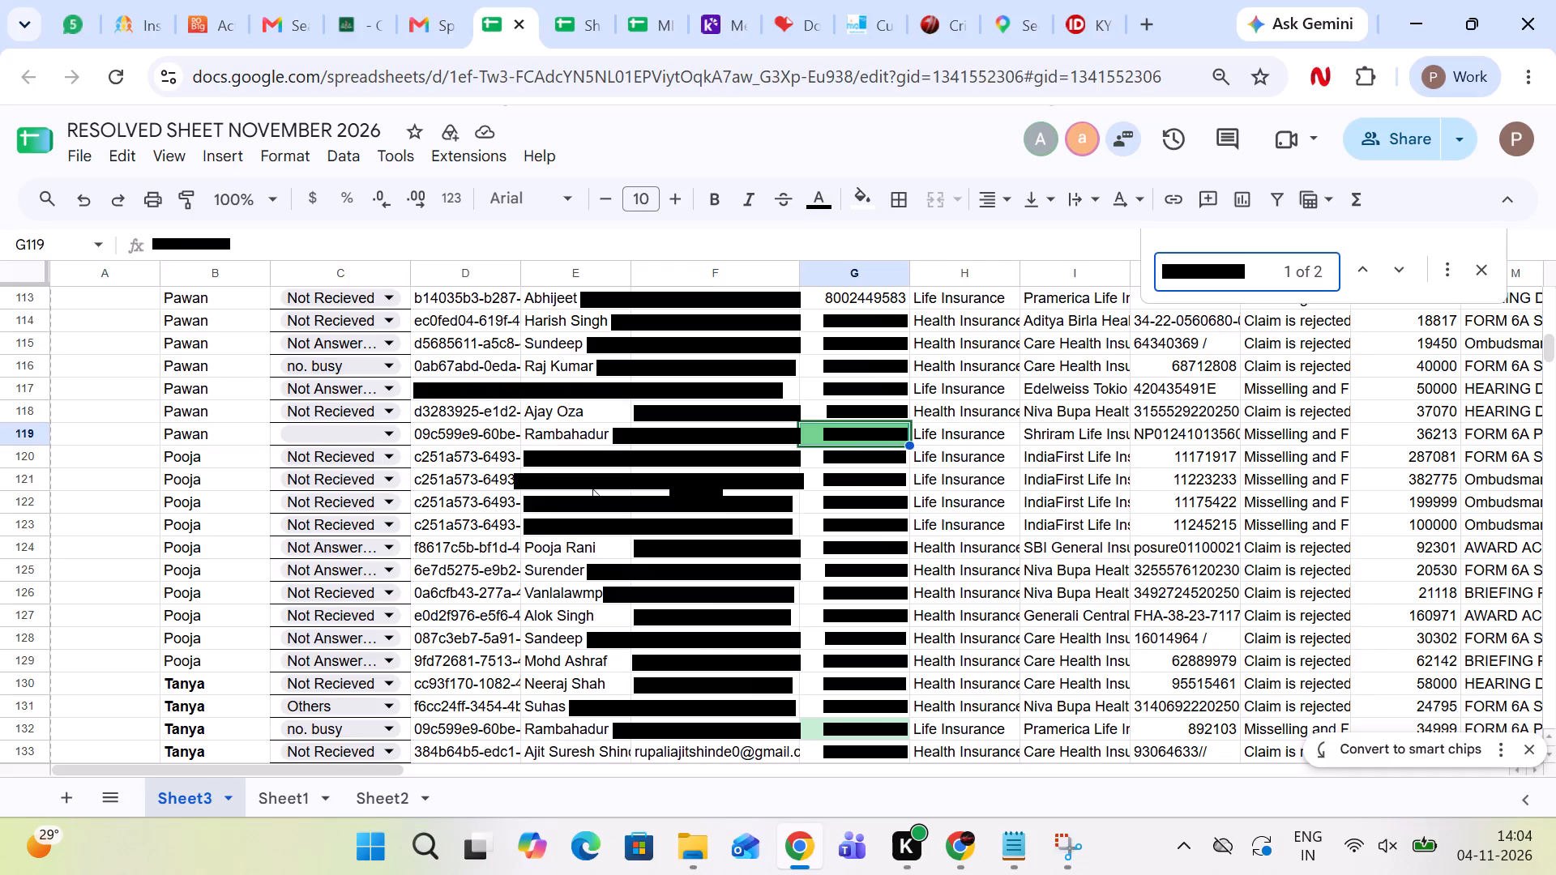
Set the row 119 status in column C to "no. busy" and close the sheet search.
left_click(354, 426)
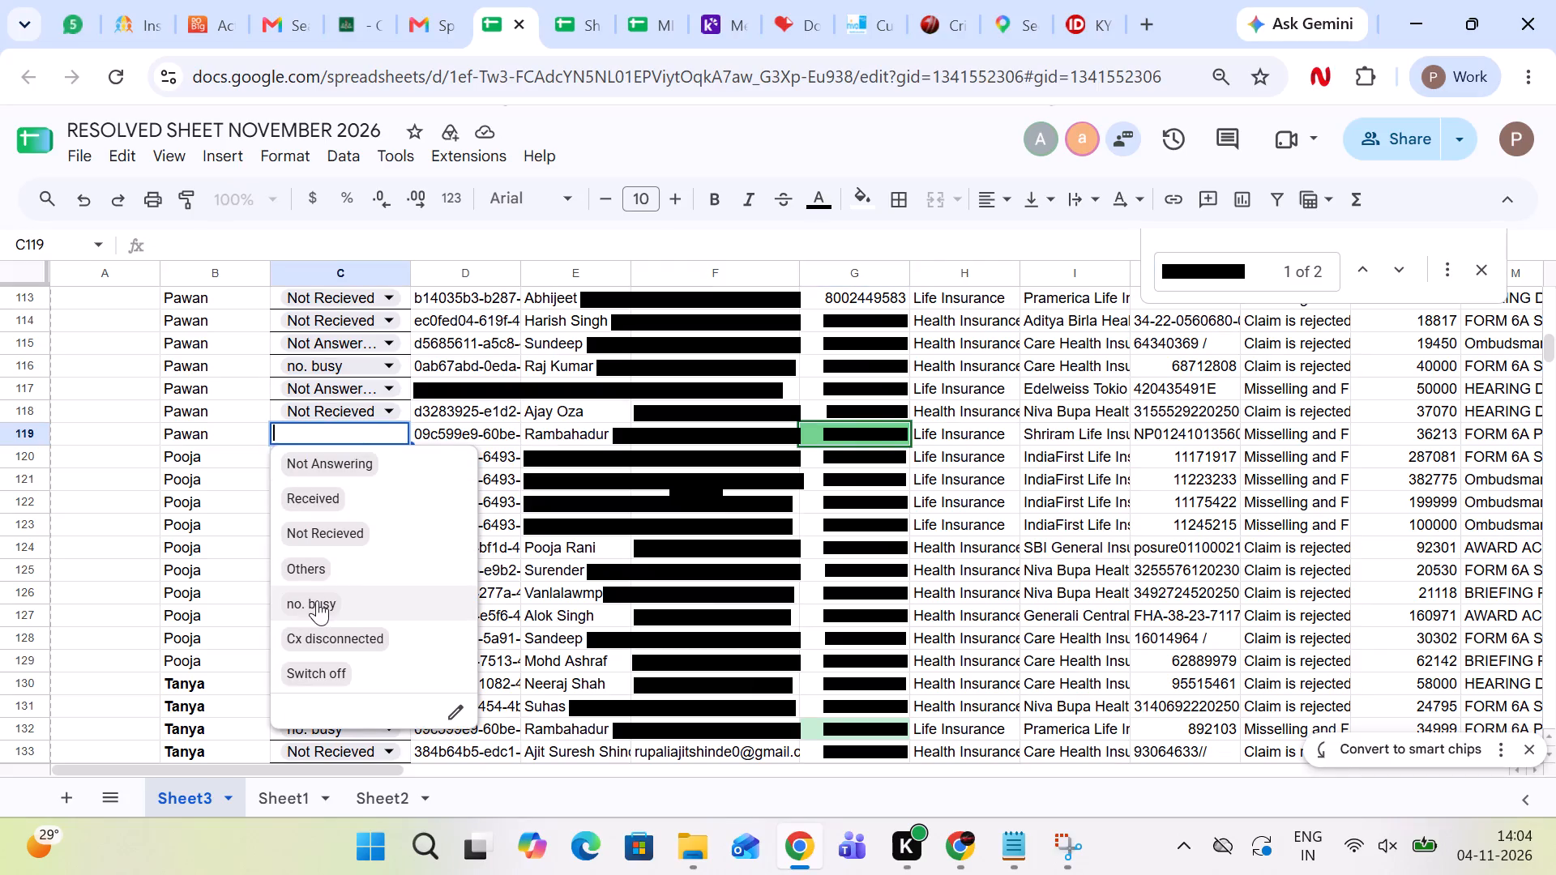
left_click(330, 601)
left_click(1474, 267)
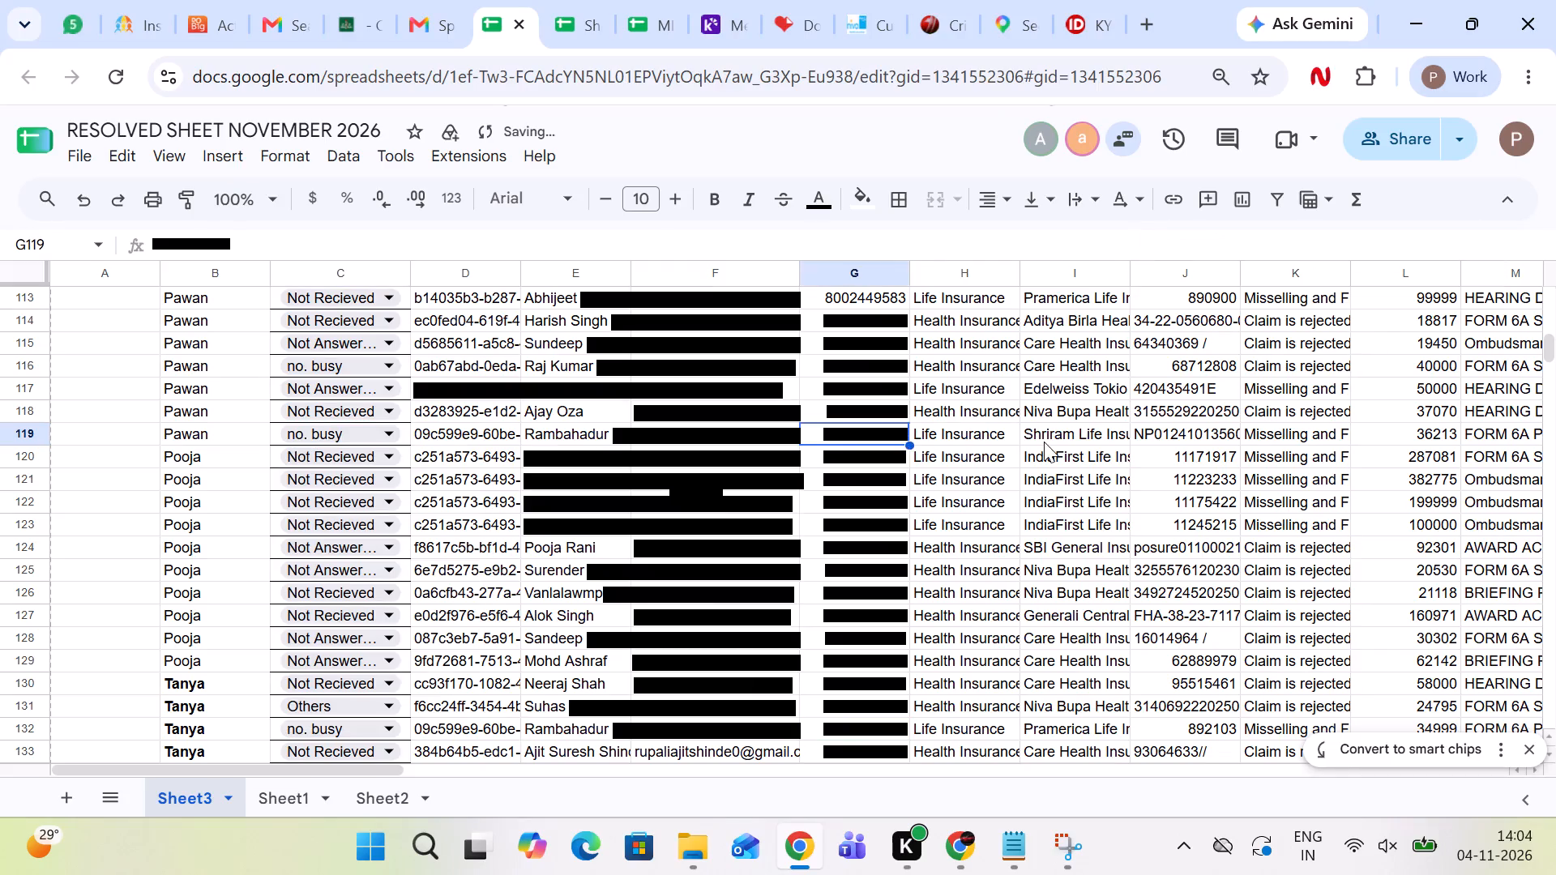
left_click(1044, 442)
Switch to Insurance Samadhan and open the communication log of the row 118 customer's resolved complaint.
left_click(156, 0)
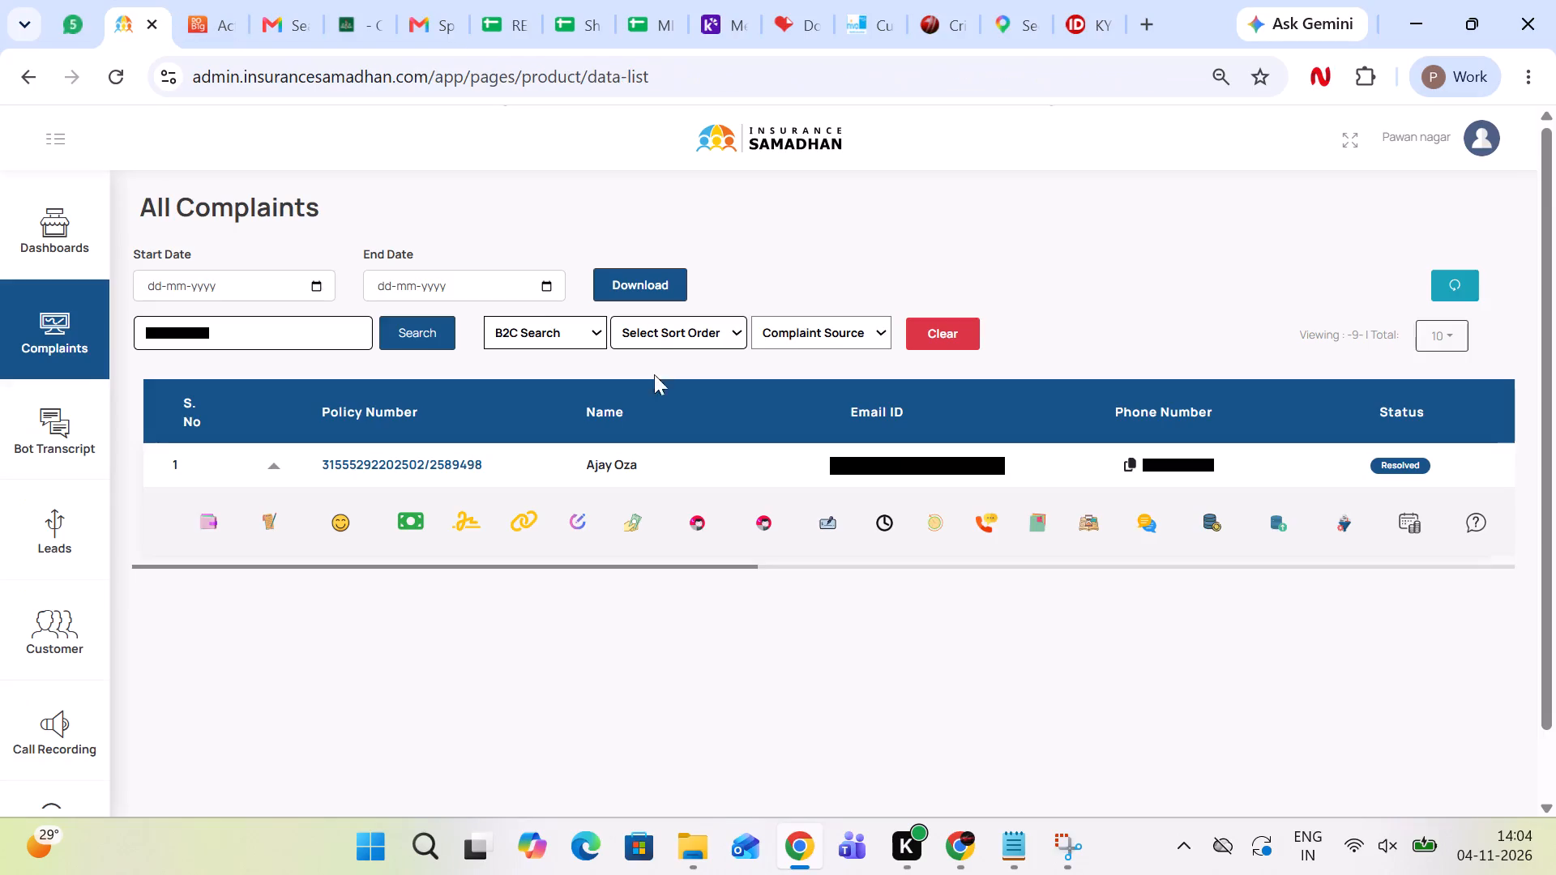